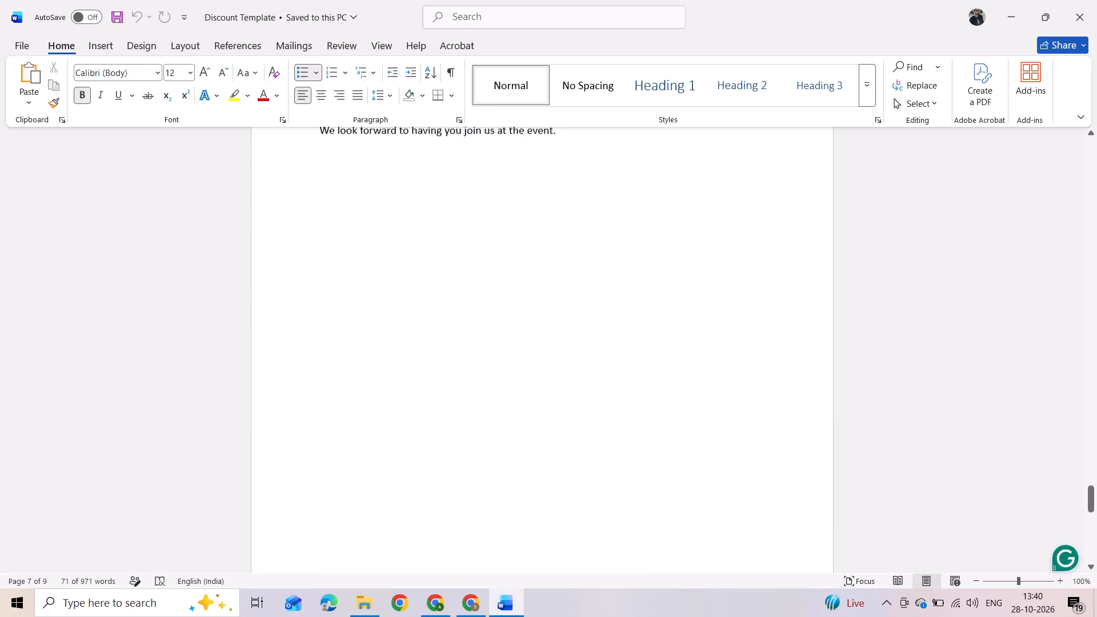
Review the registration email templates in the Discount Template document, comparing their pass prices, discount percentages and payment links.
{"action": "scroll", "coordinate": [432, 413], "scroll_direction": "down", "scroll_amount": 17}
{"action": "scroll", "coordinate": [432, 415], "scroll_direction": "down", "scroll_amount": 6}
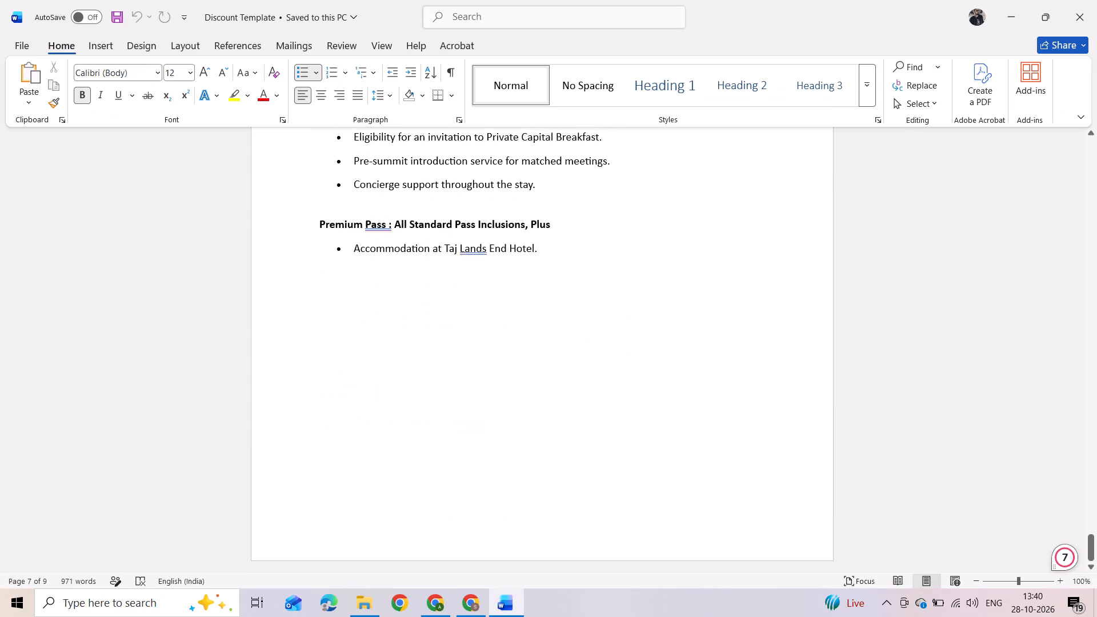
{"action": "scroll", "coordinate": [683, 452], "scroll_direction": "up", "scroll_amount": 20}
{"action": "scroll", "coordinate": [683, 452], "scroll_direction": "up", "scroll_amount": 18}
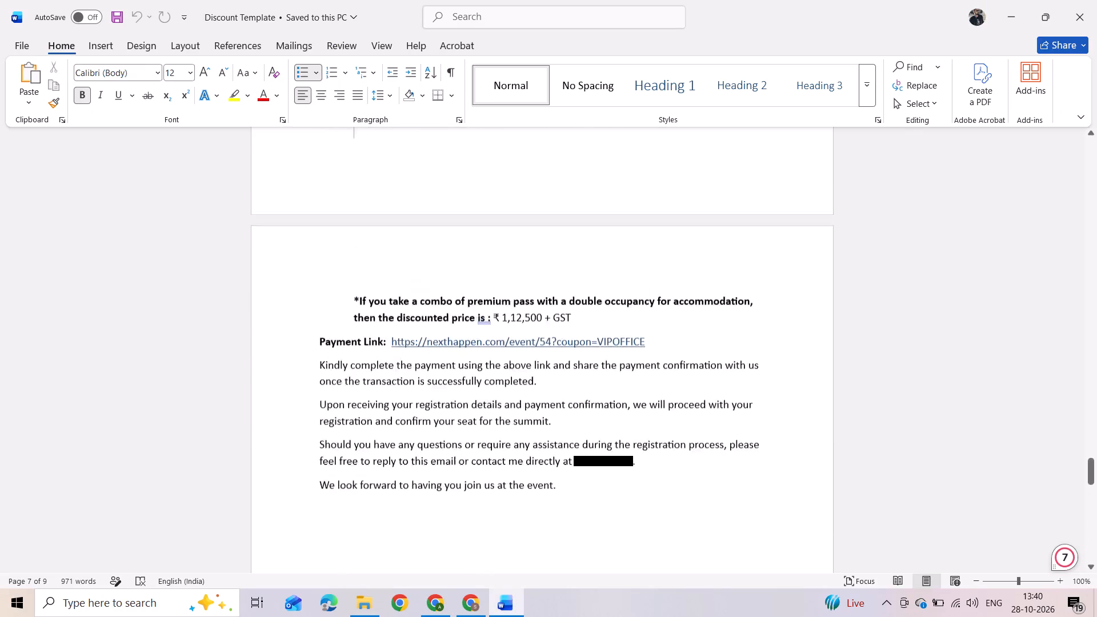
{"action": "scroll", "coordinate": [666, 446], "scroll_direction": "up", "scroll_amount": 13}
{"action": "scroll", "coordinate": [665, 447], "scroll_direction": "up", "scroll_amount": 15}
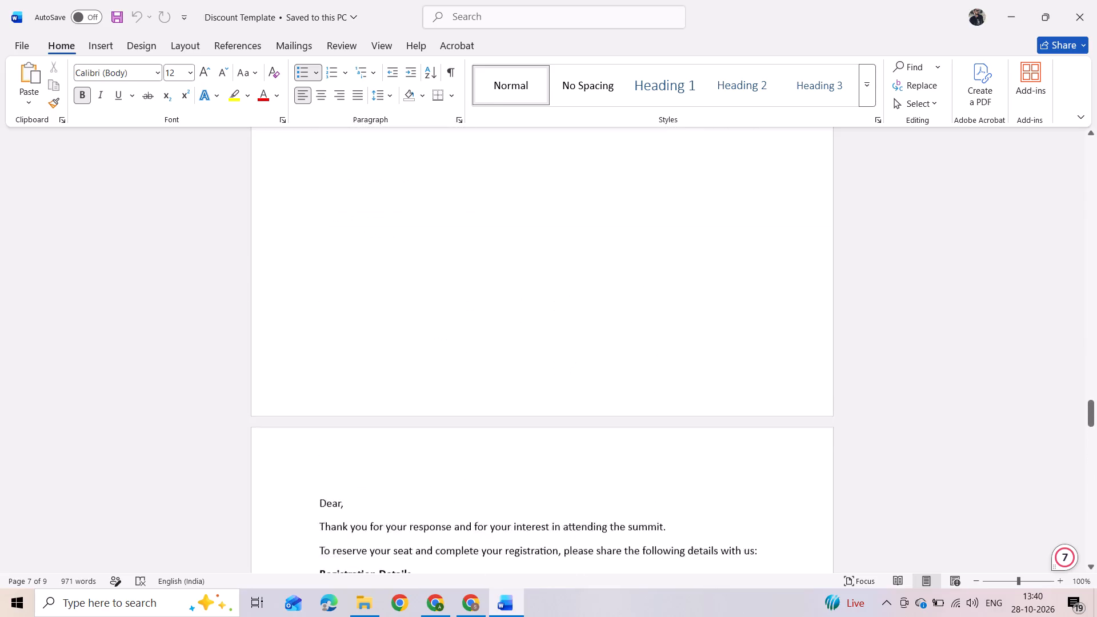
{"action": "scroll", "coordinate": [664, 447], "scroll_direction": "up", "scroll_amount": 12}
{"action": "scroll", "coordinate": [663, 448], "scroll_direction": "up", "scroll_amount": 12}
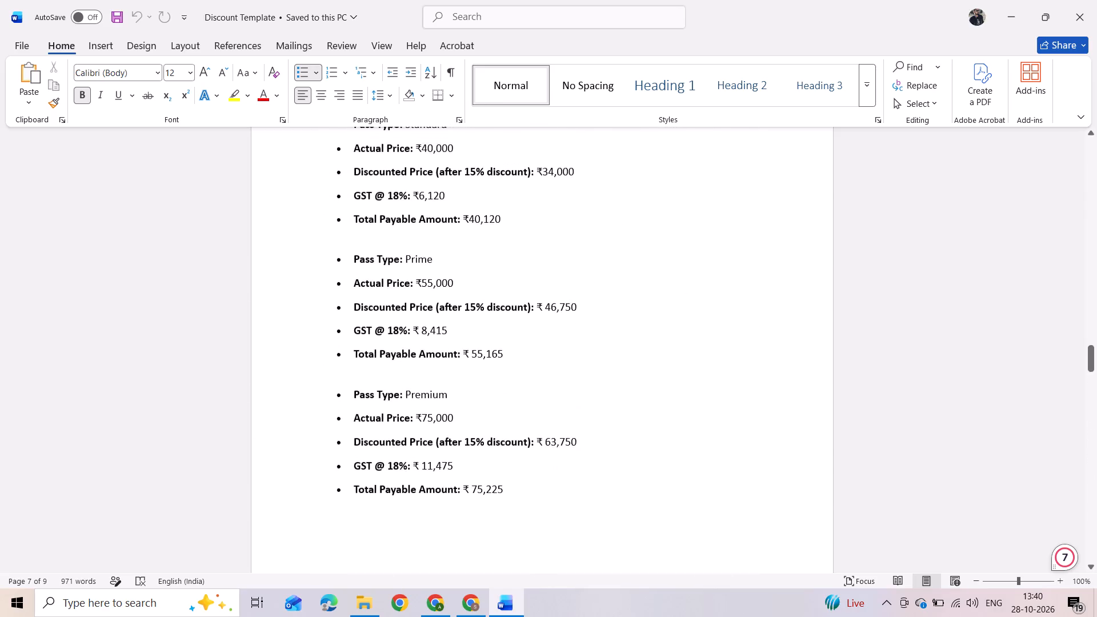
{"action": "scroll", "coordinate": [663, 448], "scroll_direction": "up", "scroll_amount": 20}
{"action": "scroll", "coordinate": [663, 448], "scroll_direction": "up", "scroll_amount": 15}
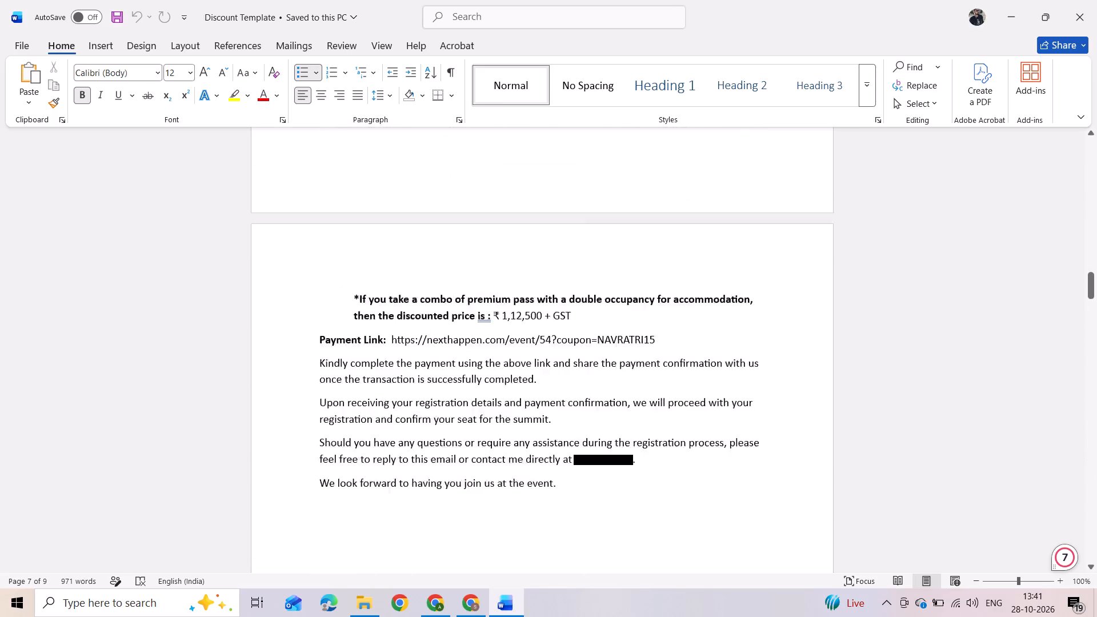
{"action": "scroll", "coordinate": [663, 450], "scroll_direction": "up", "scroll_amount": 6}
{"action": "scroll", "coordinate": [662, 450], "scroll_direction": "up", "scroll_amount": 16}
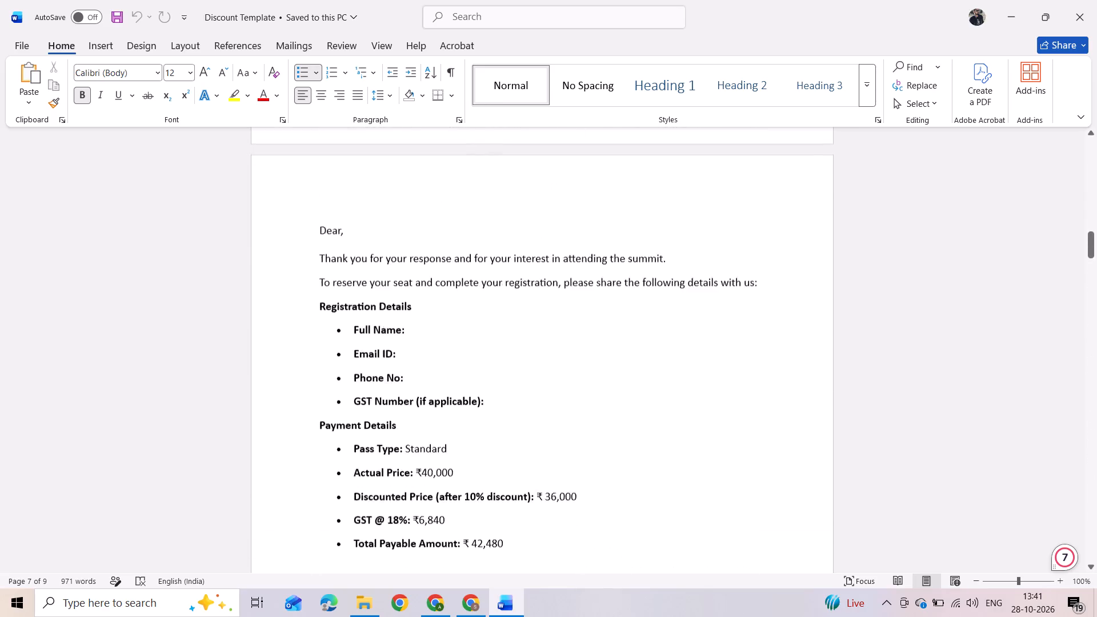
{"action": "scroll", "coordinate": [662, 450], "scroll_direction": "up", "scroll_amount": 19}
{"action": "scroll", "coordinate": [660, 452], "scroll_direction": "up", "scroll_amount": 6}
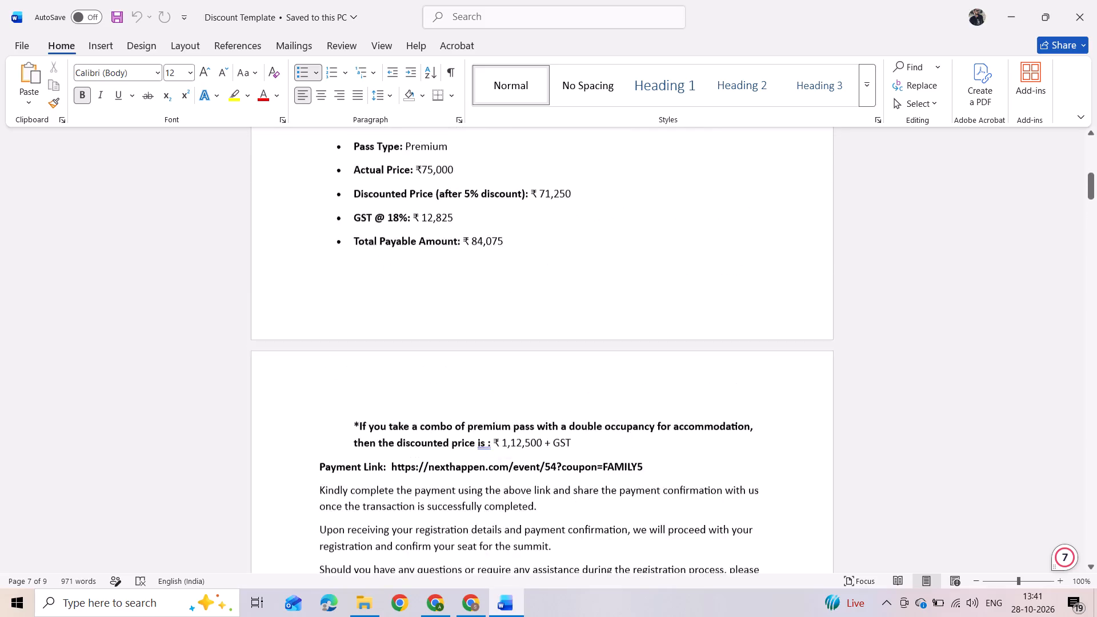
{"action": "scroll", "coordinate": [660, 454], "scroll_direction": "up", "scroll_amount": 17}
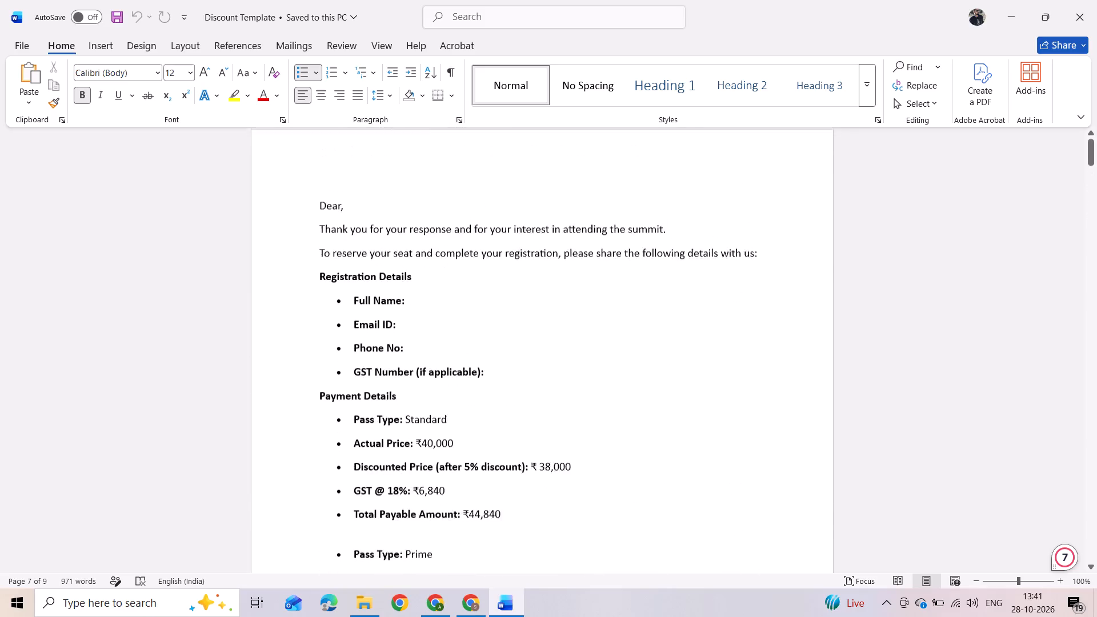
{"action": "scroll", "coordinate": [660, 454], "scroll_direction": "up", "scroll_amount": 7}
{"action": "scroll", "coordinate": [660, 454], "scroll_direction": "down", "scroll_amount": 6}
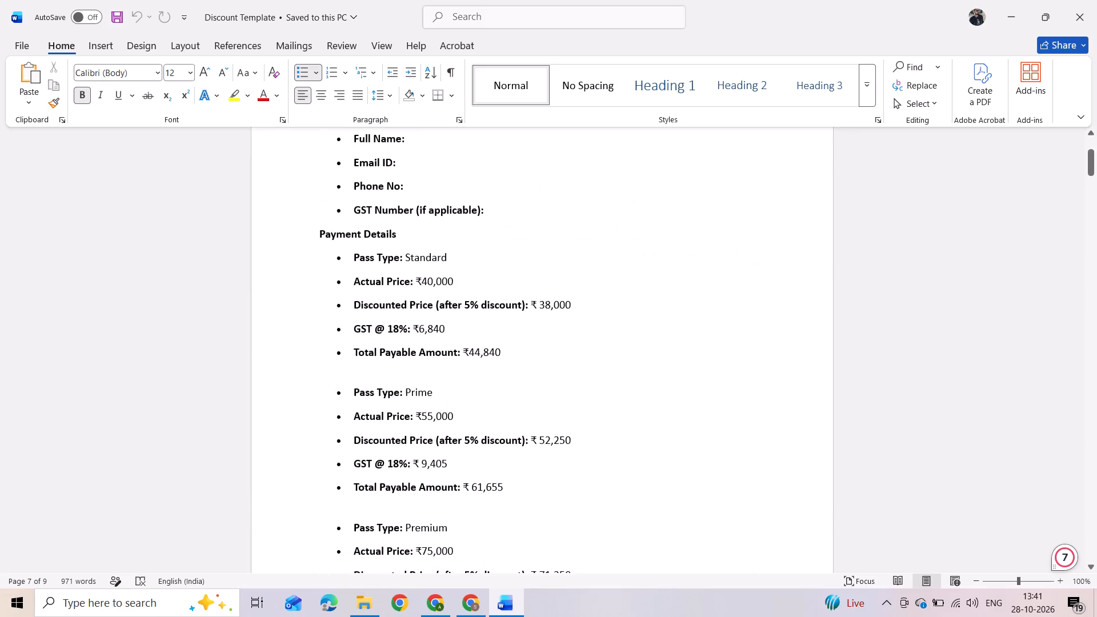
{"action": "scroll", "coordinate": [666, 451], "scroll_direction": "down", "scroll_amount": 4}
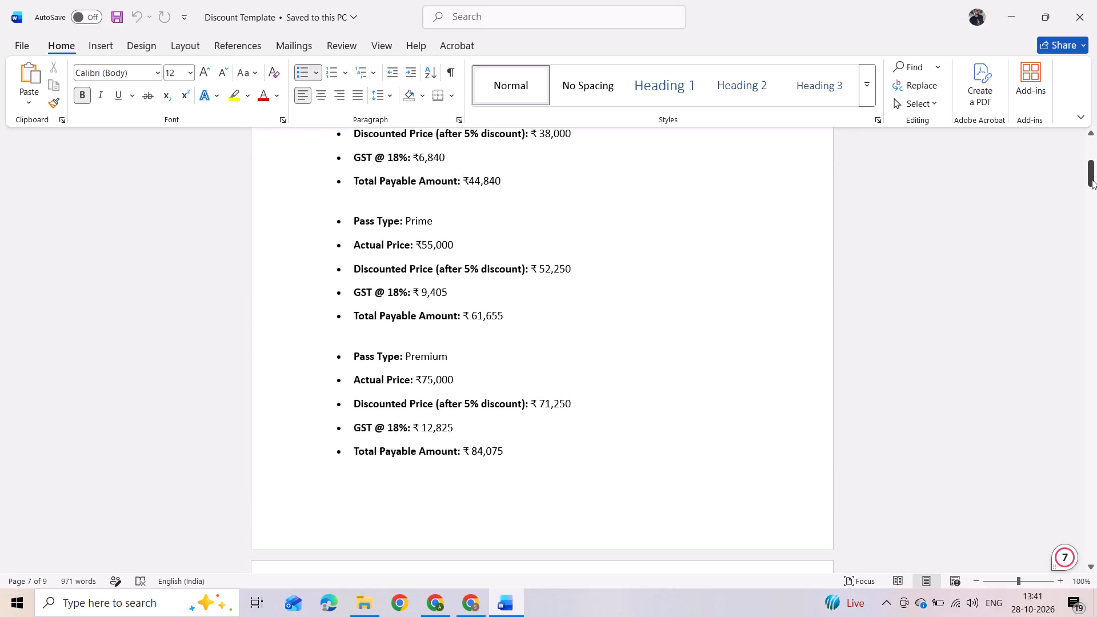
{"action": "left_click", "coordinate": [1093, 179]}
{"action": "left_click_drag", "start_coordinate": [1093, 179], "coordinate": [1096, 373]}
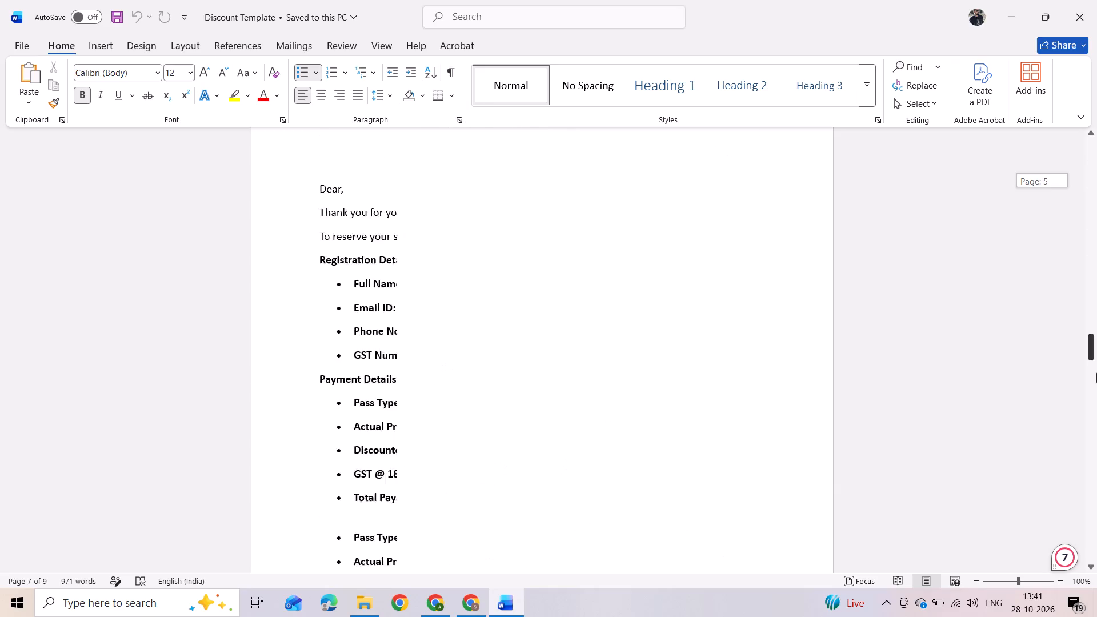
Copy the full Standard, Prime and Premium Pass inclusions text from the last page of the Discount Template document.
{"action": "left_click_drag", "start_coordinate": [1096, 373], "coordinate": [1096, 505]}
{"action": "double_click", "coordinate": [1096, 574]}
{"action": "scroll", "coordinate": [1067, 496], "scroll_direction": "down", "scroll_amount": 1}
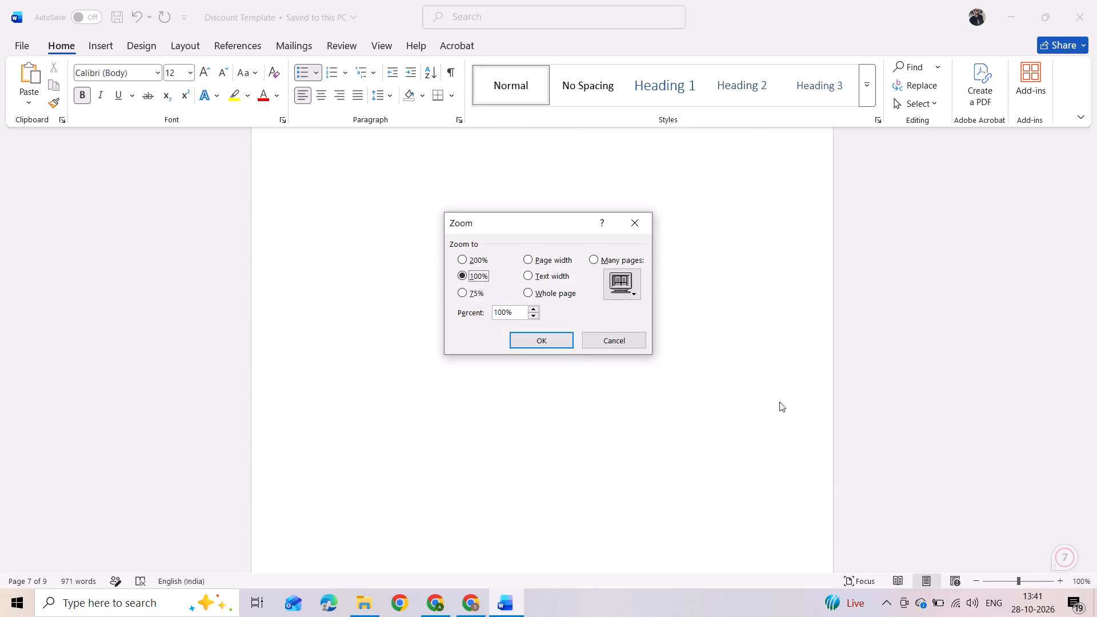
{"action": "left_click", "coordinate": [638, 231]}
{"action": "scroll", "coordinate": [928, 365], "scroll_direction": "down", "scroll_amount": 10}
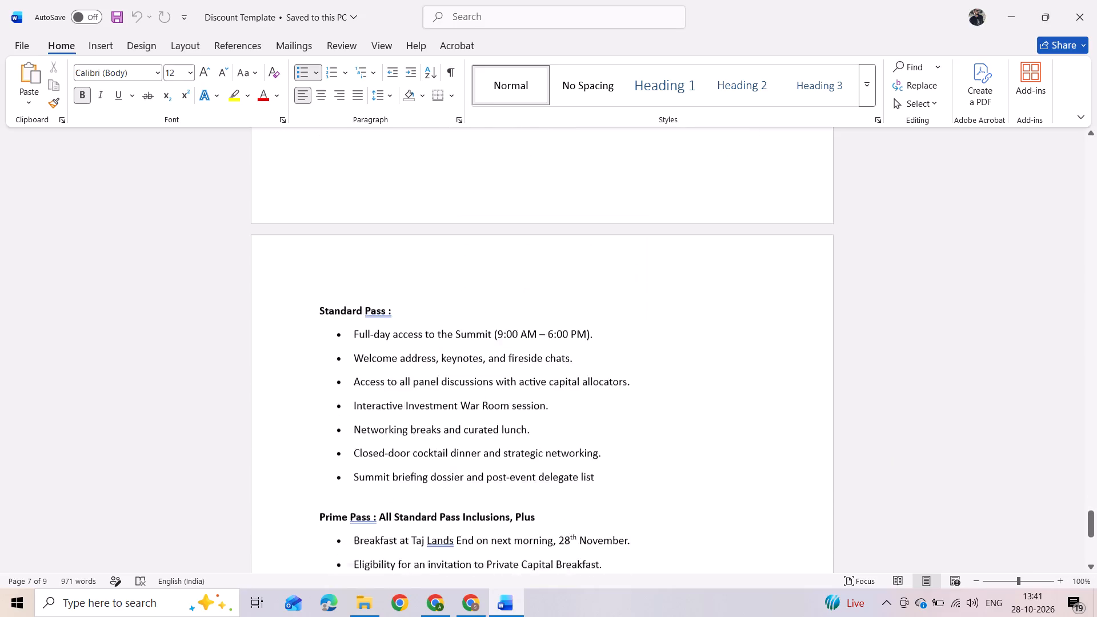
{"action": "scroll", "coordinate": [924, 373], "scroll_direction": "down", "scroll_amount": 7}
{"action": "scroll", "coordinate": [907, 367], "scroll_direction": "up", "scroll_amount": 3}
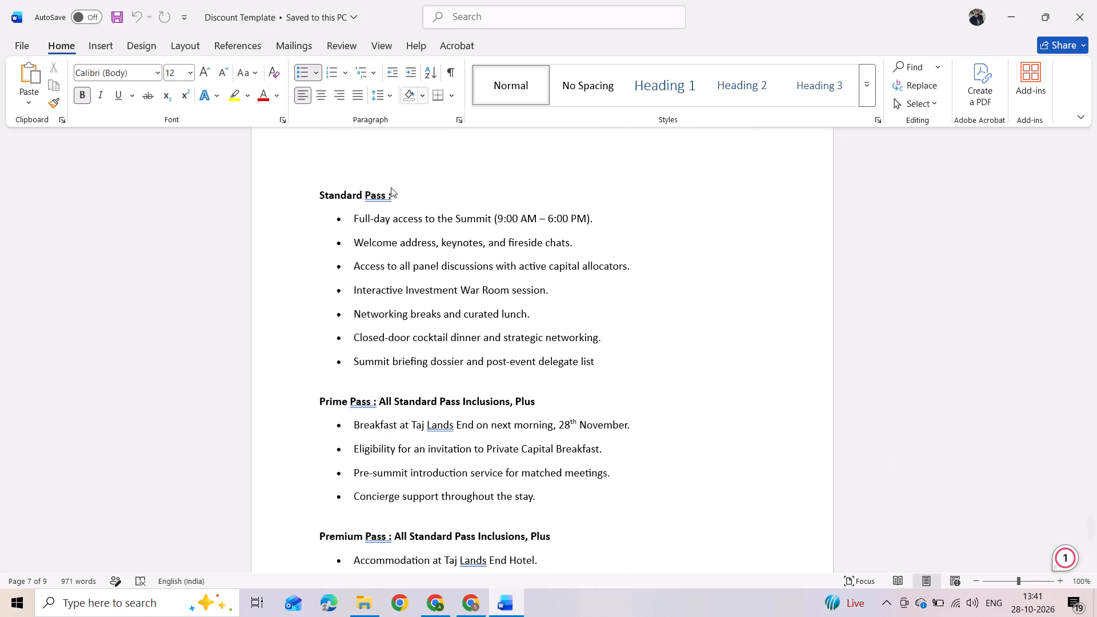
{"action": "left_click", "coordinate": [314, 193]}
{"action": "left_click_drag", "start_coordinate": [315, 193], "coordinate": [350, 219]}
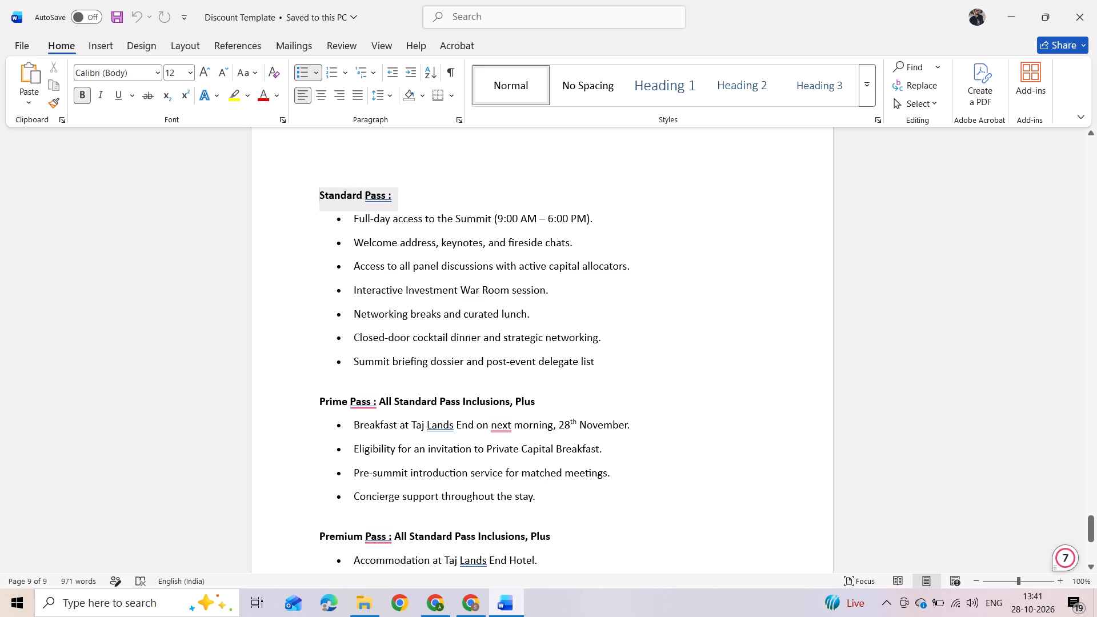
{"action": "left_click_drag", "start_coordinate": [350, 219], "coordinate": [380, 274]}
{"action": "scroll", "coordinate": [376, 264], "scroll_direction": "down", "scroll_amount": 6}
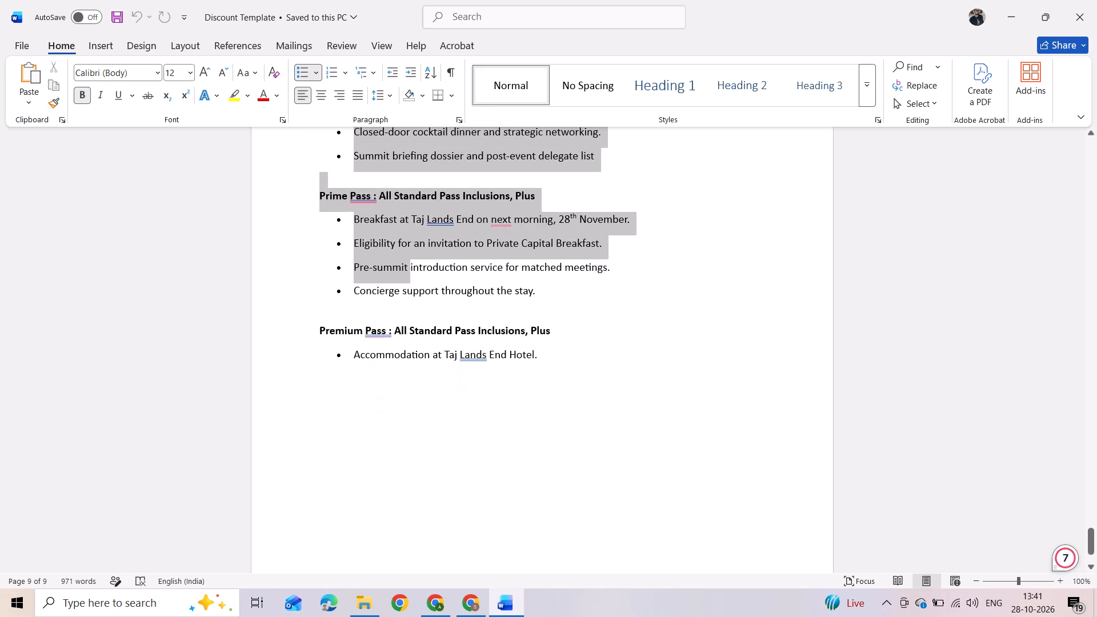
{"action": "left_click_drag", "start_coordinate": [380, 274], "coordinate": [498, 311]}
{"action": "scroll", "coordinate": [390, 285], "scroll_direction": "down", "scroll_amount": 2}
{"action": "key", "text": "ctrl+c"}
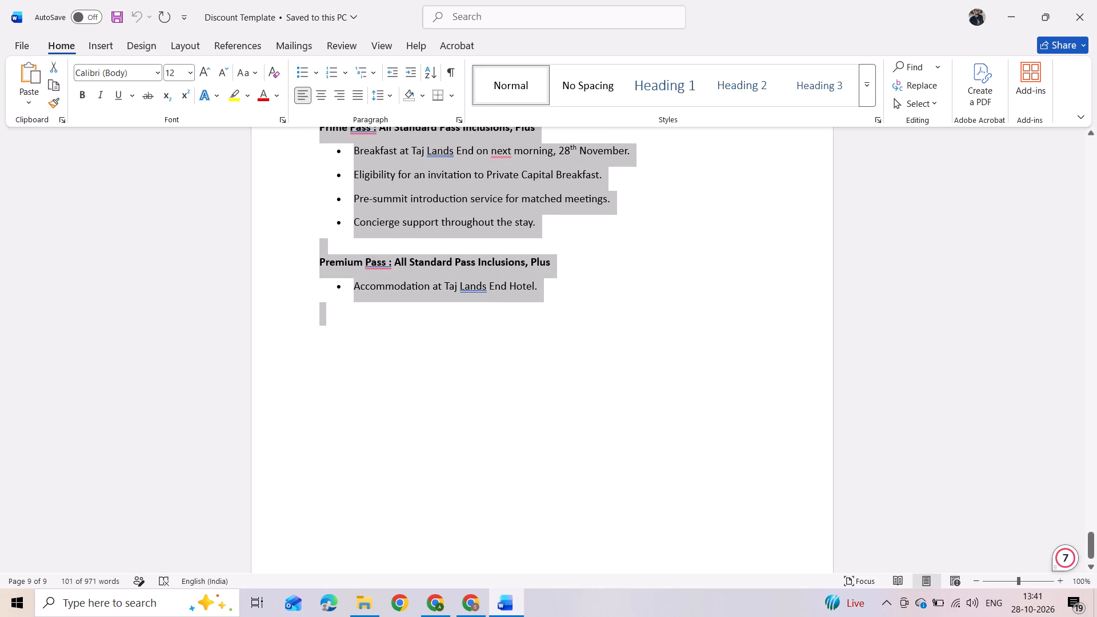
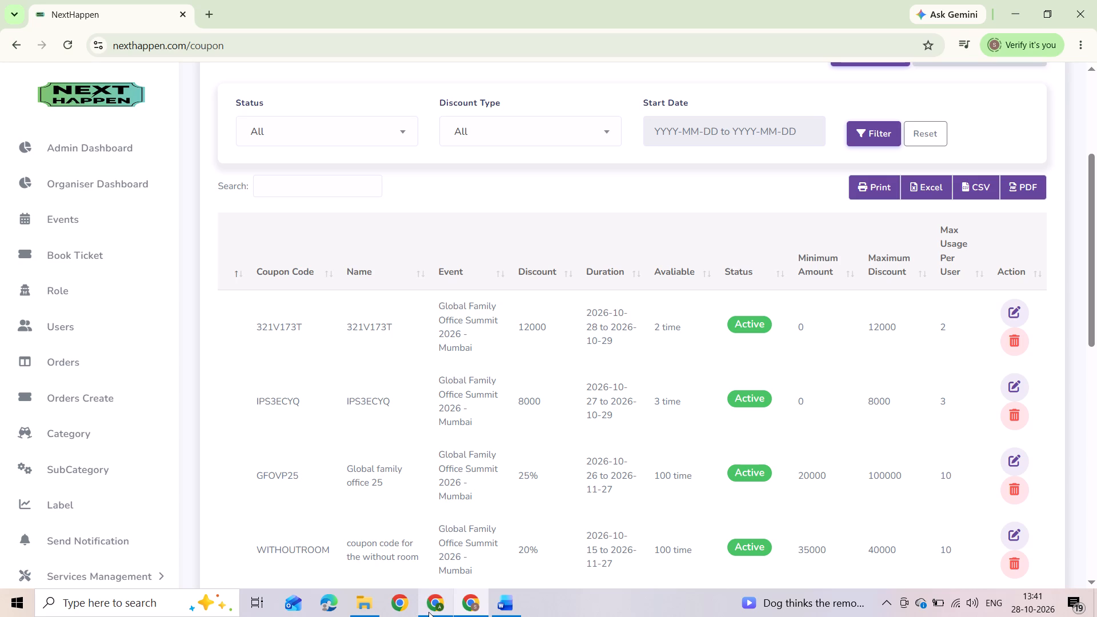
Open the public NextHappen site from the coupon page and go to the Global Family Office Summit 2026 - Mumbai event page.
{"action": "scroll", "coordinate": [411, 422], "scroll_direction": "up", "scroll_amount": 5}
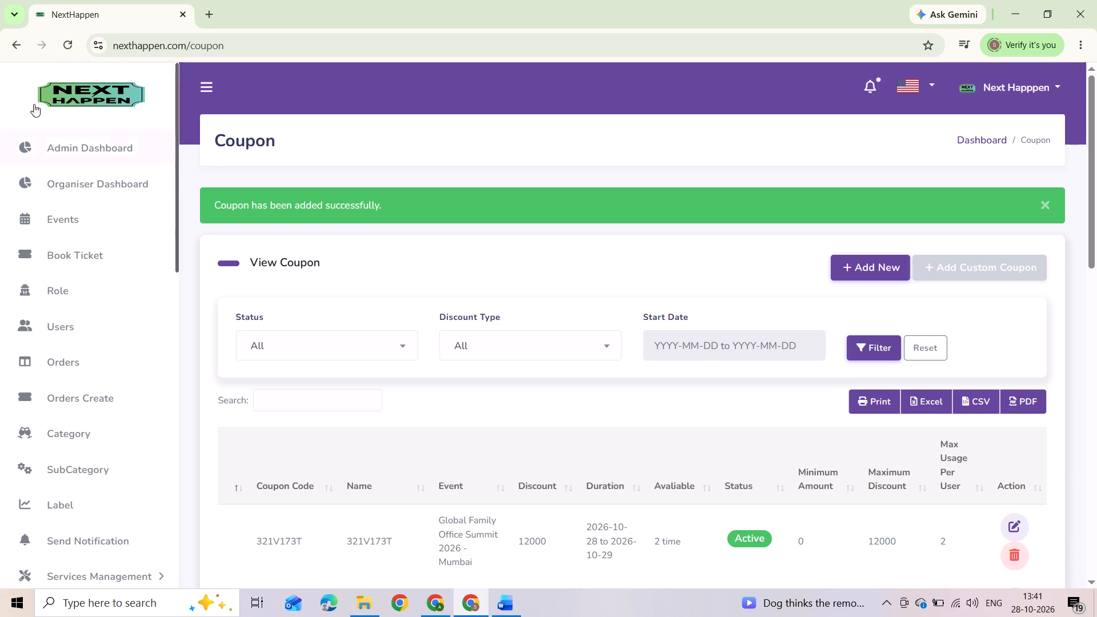
{"action": "left_click", "coordinate": [93, 93]}
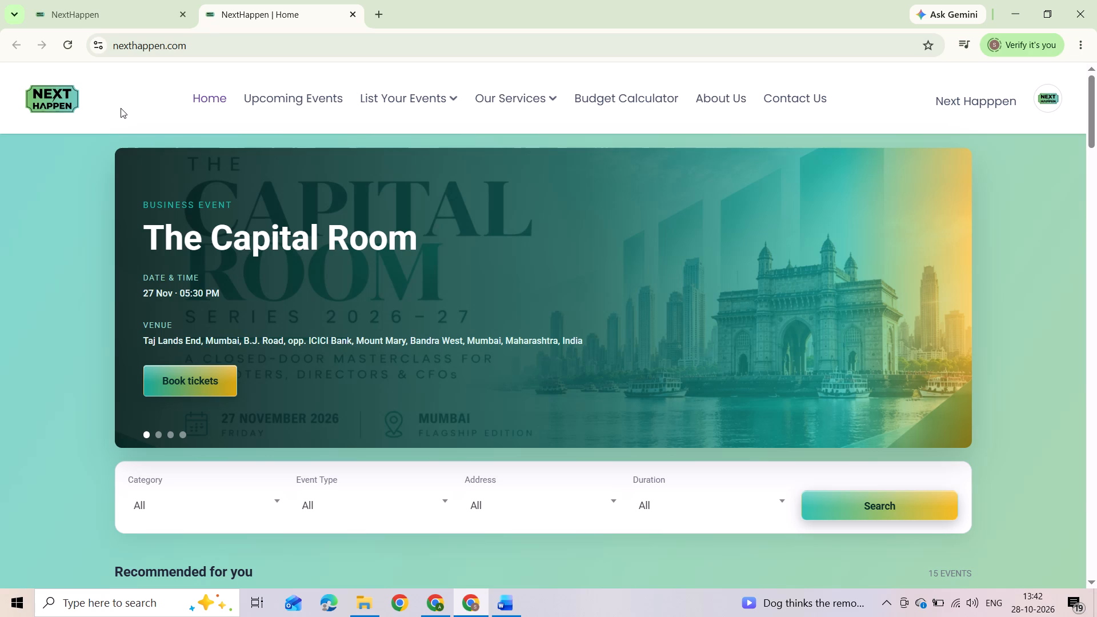
{"action": "scroll", "coordinate": [360, 294], "scroll_direction": "down", "scroll_amount": 4}
{"action": "scroll", "coordinate": [487, 372], "scroll_direction": "down", "scroll_amount": 2}
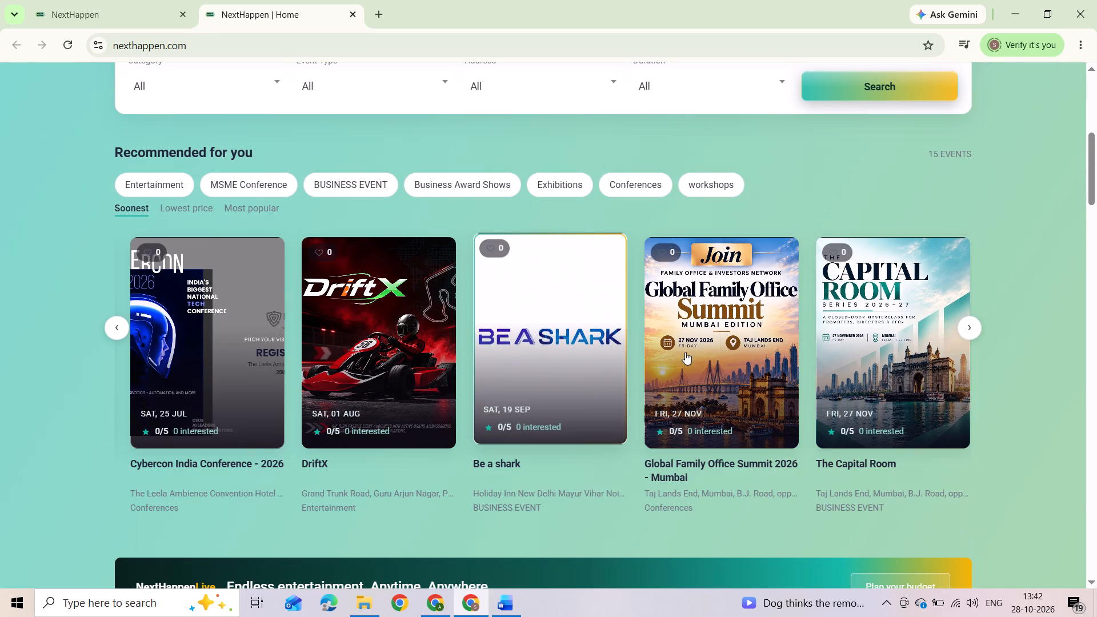
{"action": "double_click", "coordinate": [704, 362]}
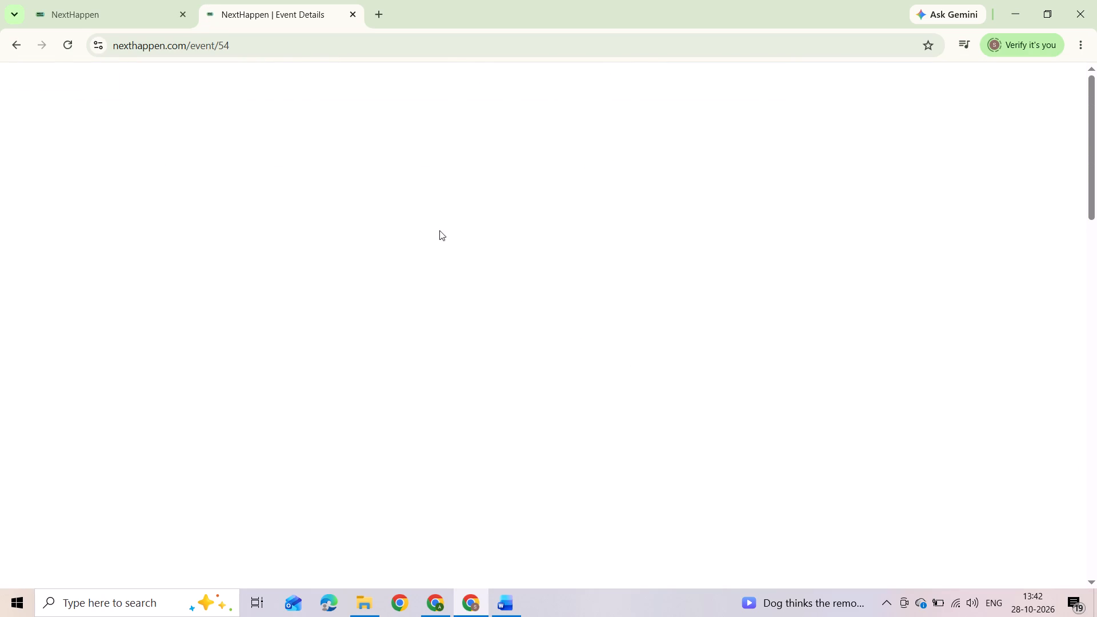
Extend the summit event's web address with the suggested coupon parameter, making it end in ?coupon=HBFTEAM15.
{"action": "left_click", "coordinate": [239, 45]}
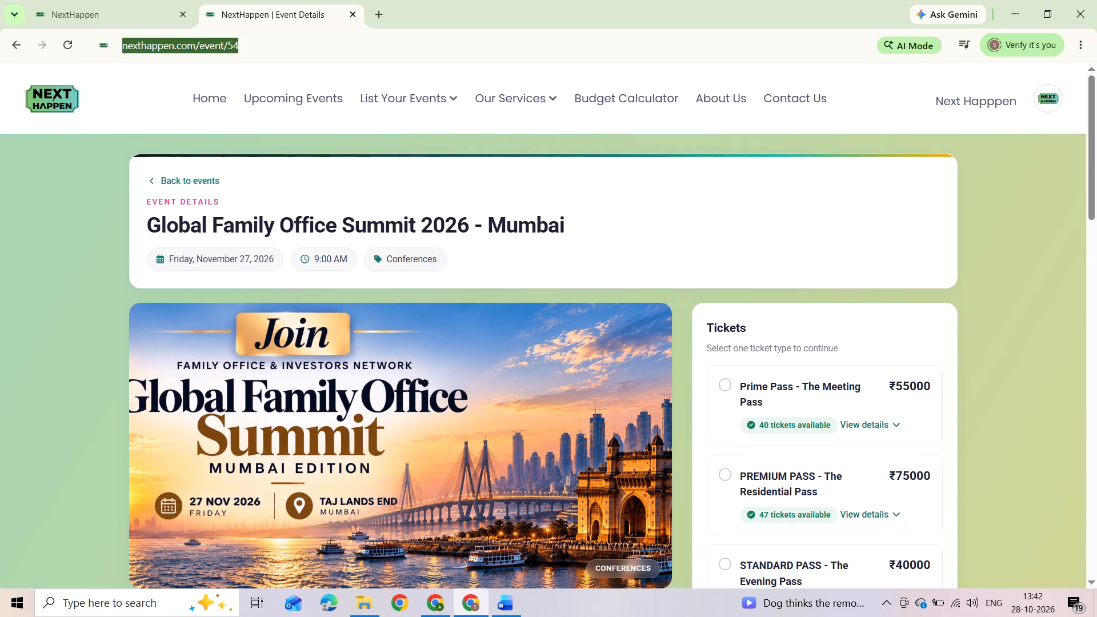
{"action": "left_click", "coordinate": [252, 41]}
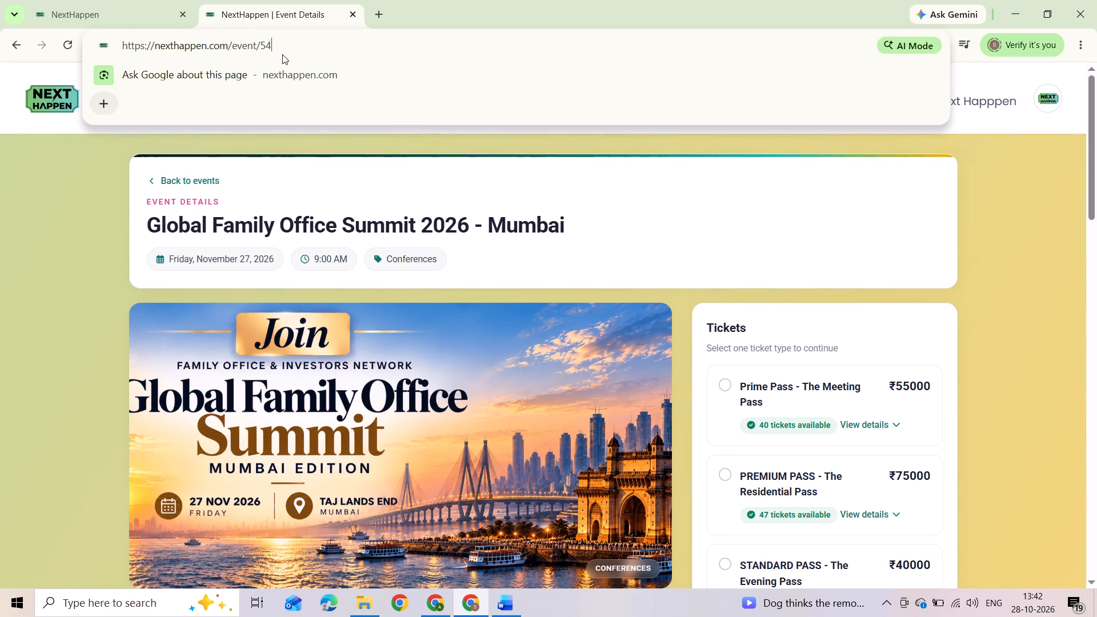
{"action": "key", "text": "shift+question"}
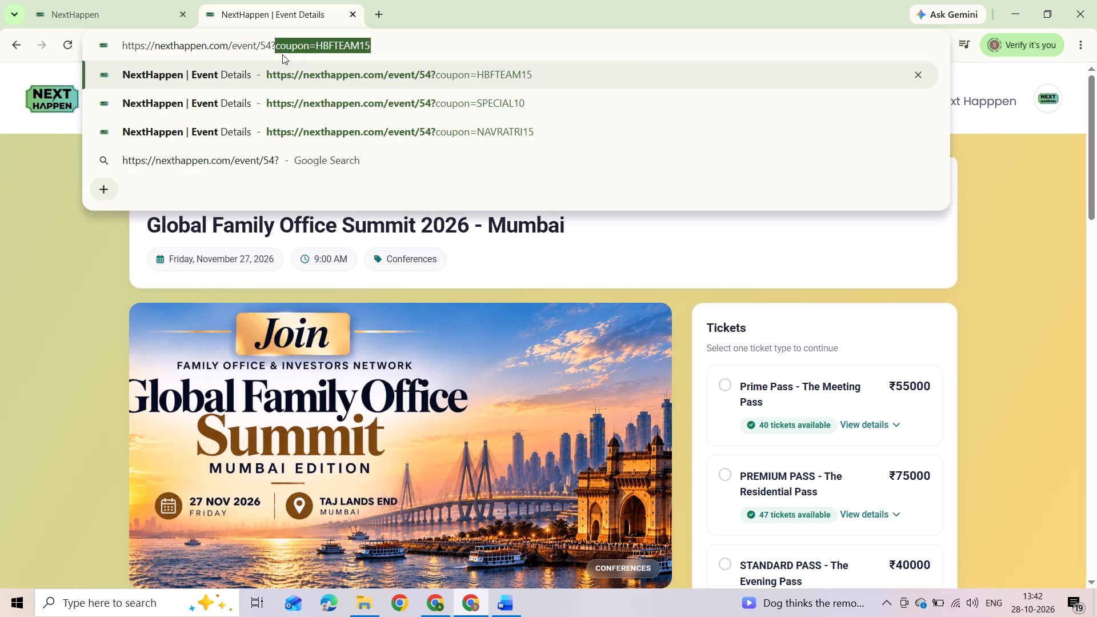
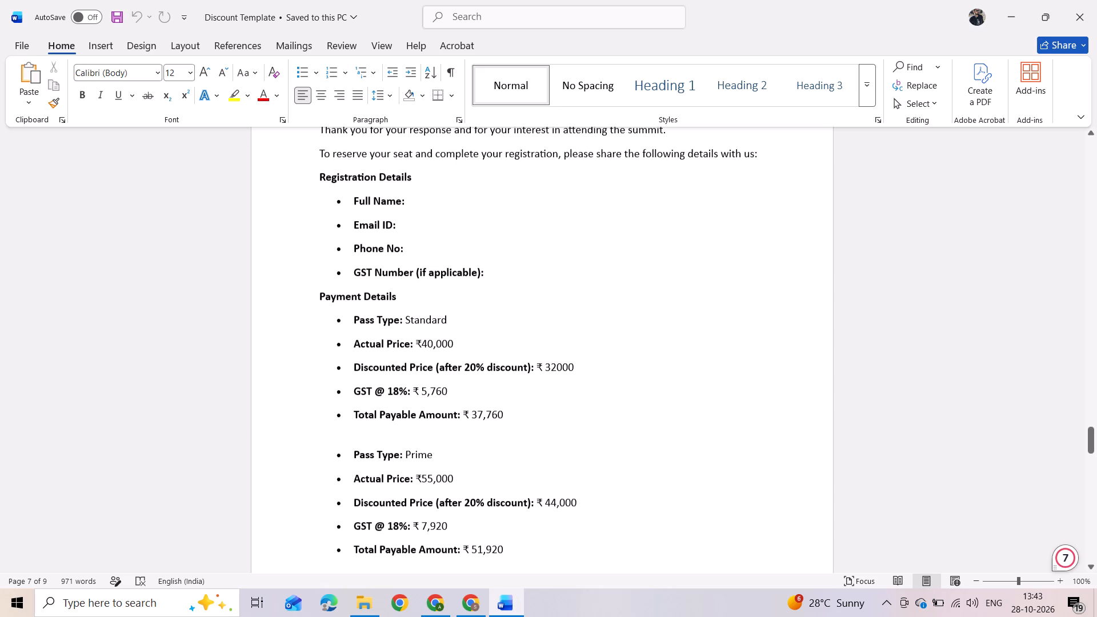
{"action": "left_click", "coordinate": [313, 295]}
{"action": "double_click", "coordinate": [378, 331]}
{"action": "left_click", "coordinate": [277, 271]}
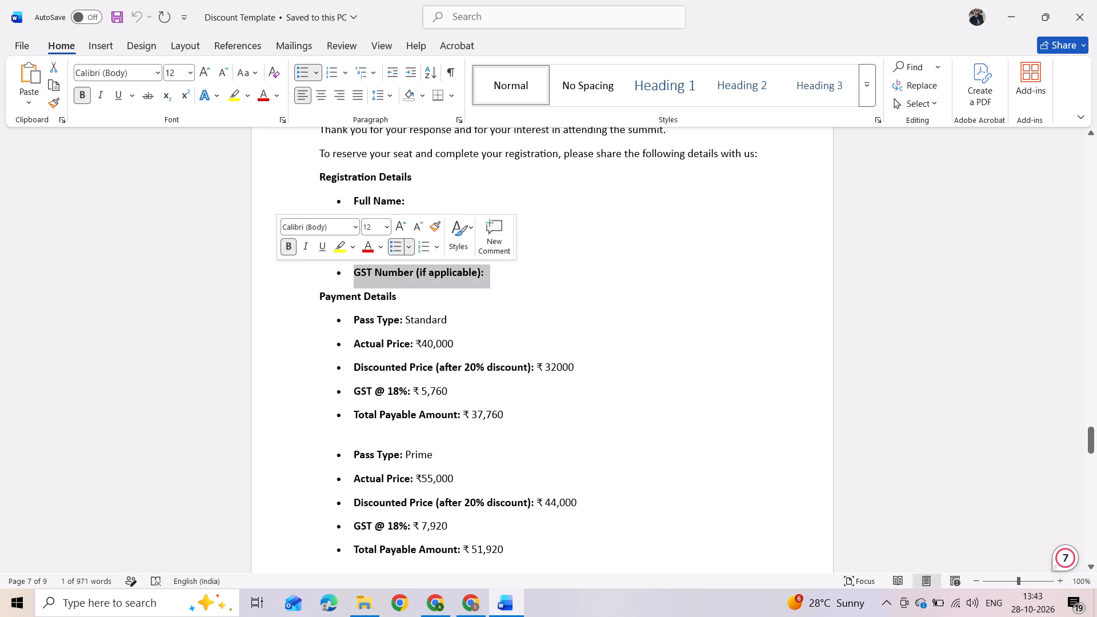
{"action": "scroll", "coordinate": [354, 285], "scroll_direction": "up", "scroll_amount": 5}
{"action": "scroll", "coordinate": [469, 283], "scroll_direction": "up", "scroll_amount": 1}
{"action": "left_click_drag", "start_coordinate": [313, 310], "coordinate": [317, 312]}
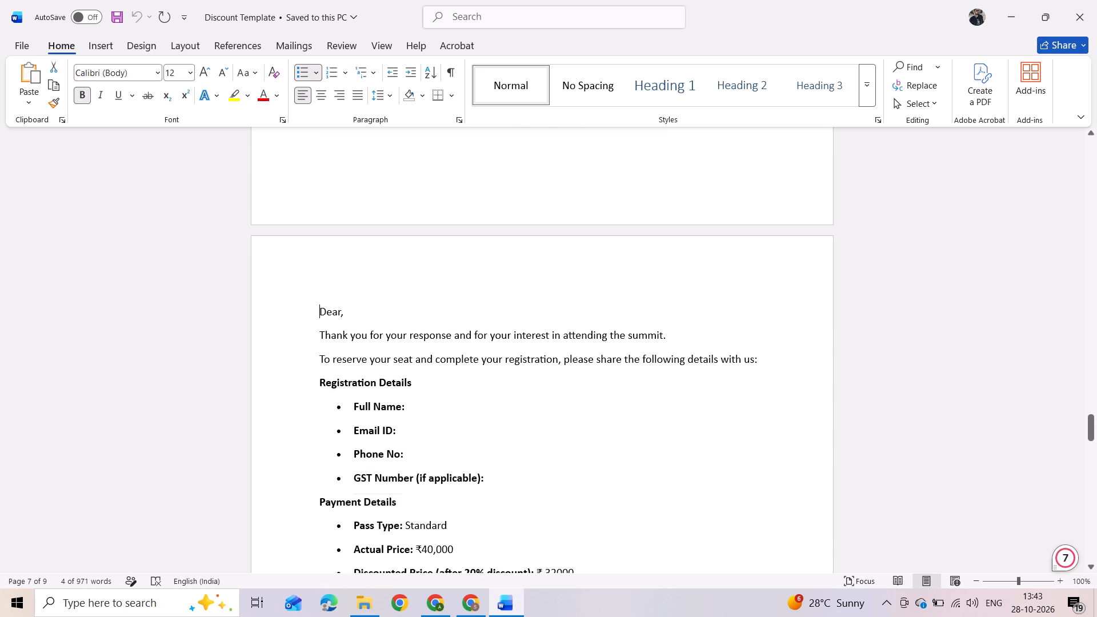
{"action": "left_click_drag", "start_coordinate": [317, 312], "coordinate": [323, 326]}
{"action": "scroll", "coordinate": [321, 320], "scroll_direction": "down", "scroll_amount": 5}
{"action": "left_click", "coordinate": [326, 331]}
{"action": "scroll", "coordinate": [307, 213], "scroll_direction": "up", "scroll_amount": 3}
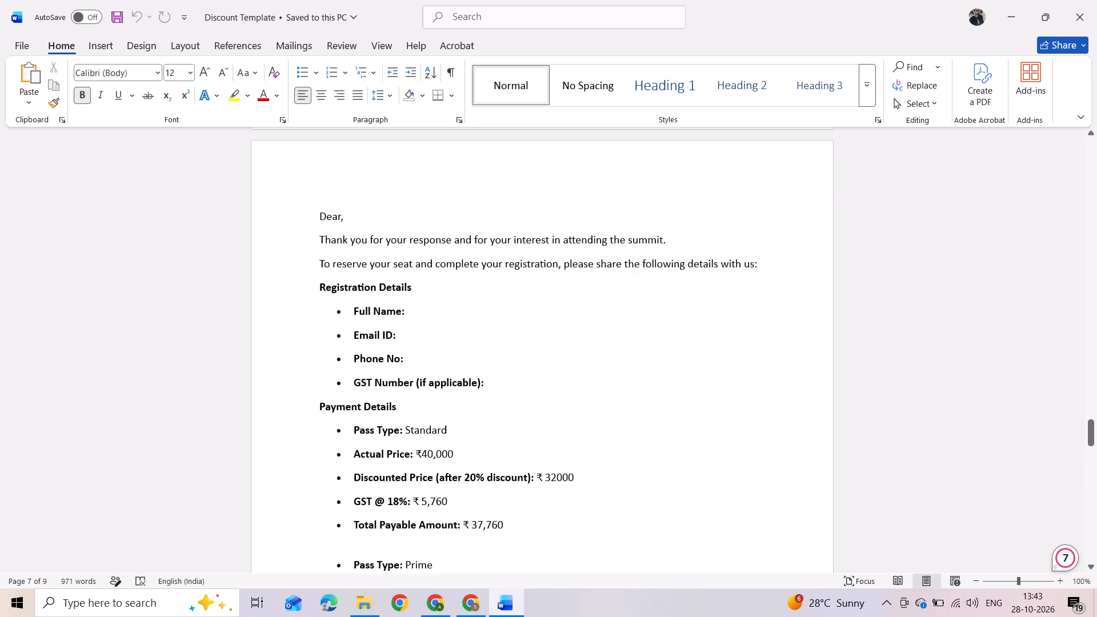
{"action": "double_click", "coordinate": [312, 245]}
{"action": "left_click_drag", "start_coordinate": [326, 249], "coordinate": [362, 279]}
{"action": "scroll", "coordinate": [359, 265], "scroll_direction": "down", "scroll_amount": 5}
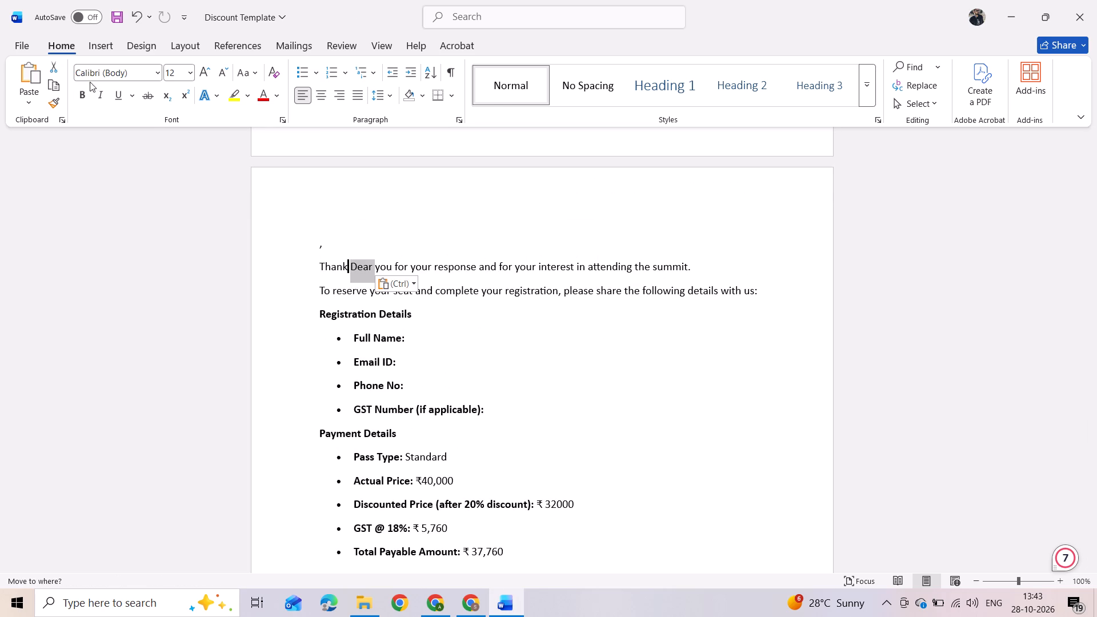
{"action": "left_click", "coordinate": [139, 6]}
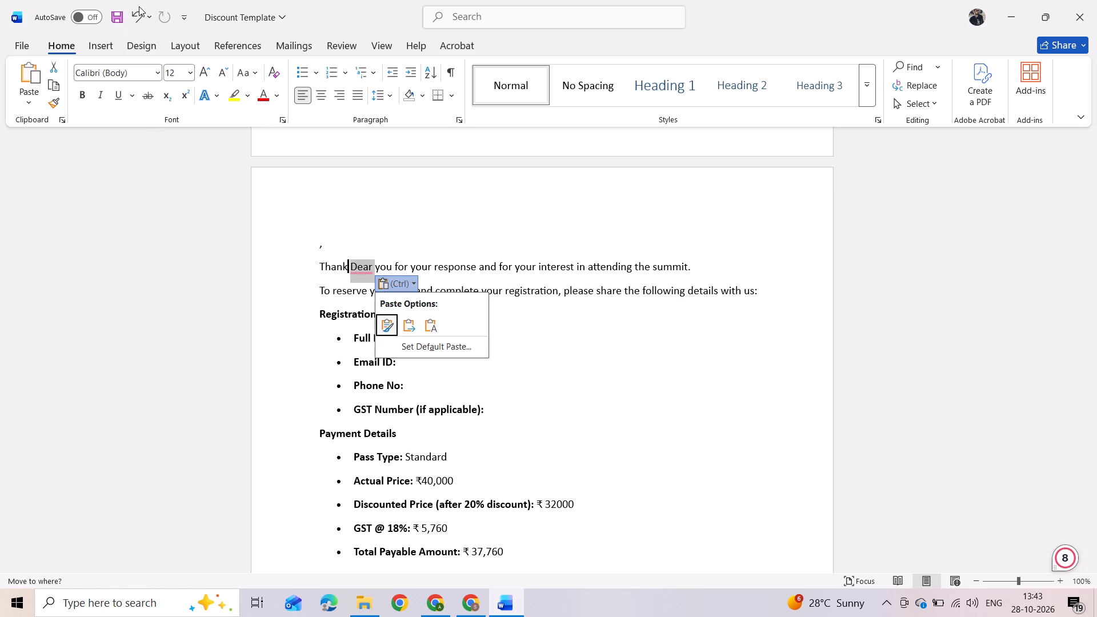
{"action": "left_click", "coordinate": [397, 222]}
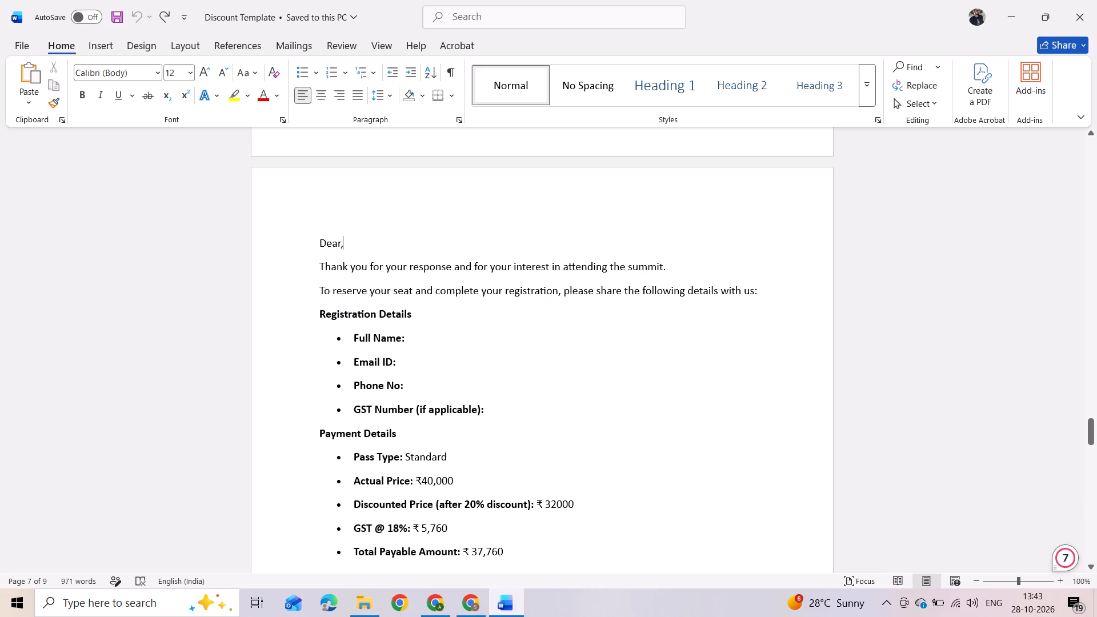
Copy the whole 20% discount registration email, from "Dear," through "We look forward to having you join us at the event.".
{"action": "left_click_drag", "start_coordinate": [315, 242], "coordinate": [381, 314]}
{"action": "scroll", "coordinate": [382, 306], "scroll_direction": "down", "scroll_amount": 5}
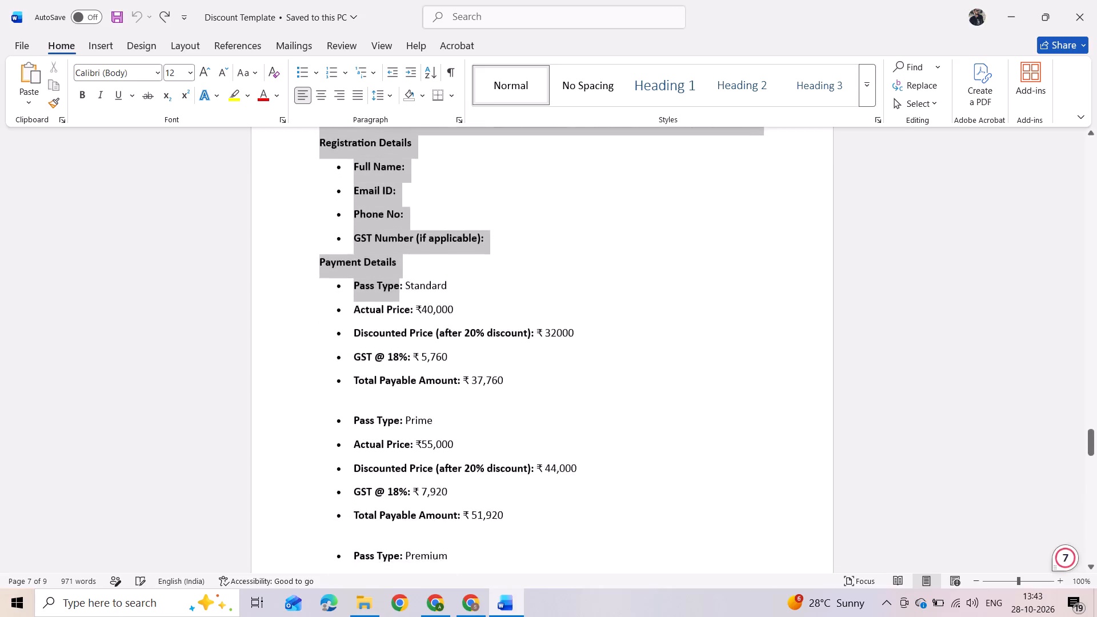
{"action": "left_click_drag", "start_coordinate": [381, 314], "coordinate": [387, 314]}
{"action": "scroll", "coordinate": [381, 314], "scroll_direction": "down", "scroll_amount": 17}
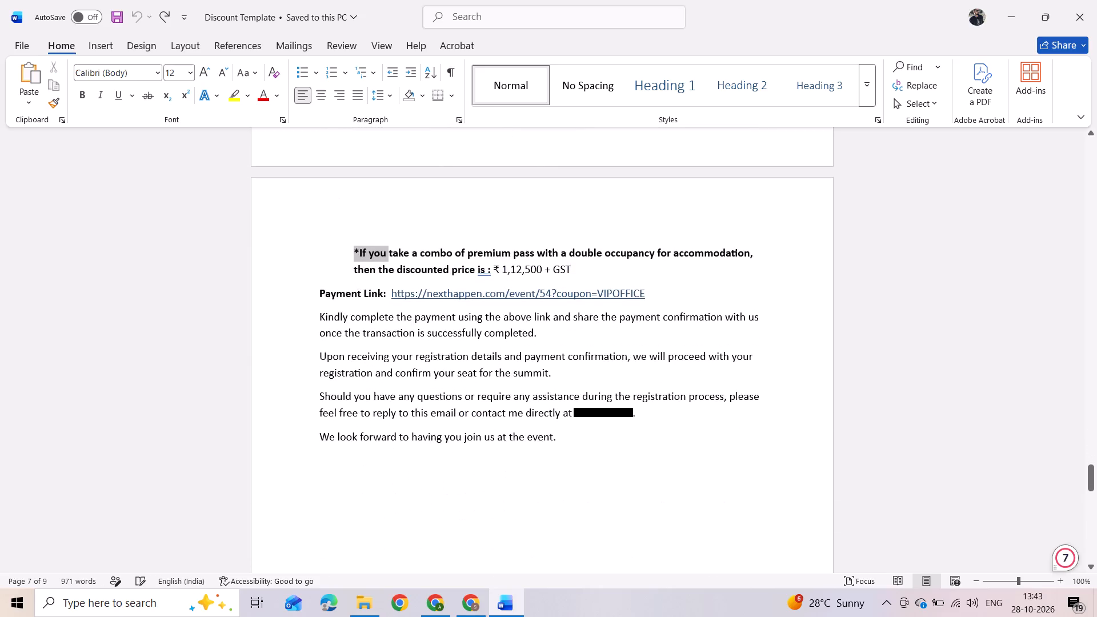
{"action": "left_click_drag", "start_coordinate": [387, 314], "coordinate": [566, 309]}
{"action": "scroll", "coordinate": [387, 314], "scroll_direction": "down", "scroll_amount": 4}
{"action": "key", "text": "ctrl+c"}
Add blank lines below the Premium Pass accommodation bullet at the document's end until a new page starts.
{"action": "scroll", "coordinate": [497, 388], "scroll_direction": "down", "scroll_amount": 5}
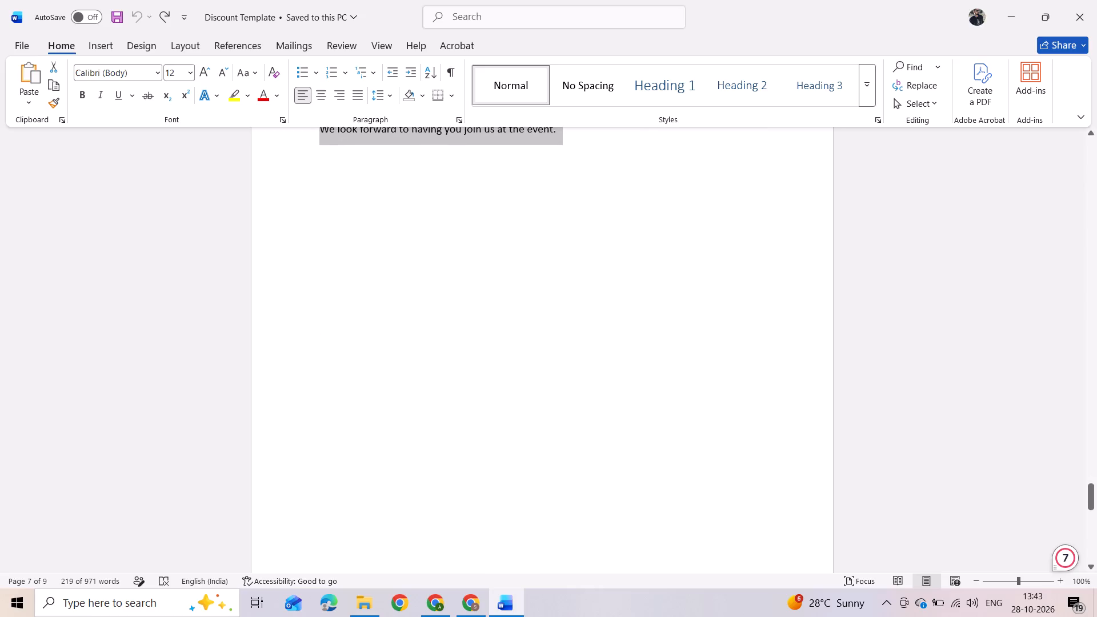
{"action": "scroll", "coordinate": [489, 391], "scroll_direction": "down", "scroll_amount": 11}
{"action": "scroll", "coordinate": [474, 394], "scroll_direction": "down", "scroll_amount": 20}
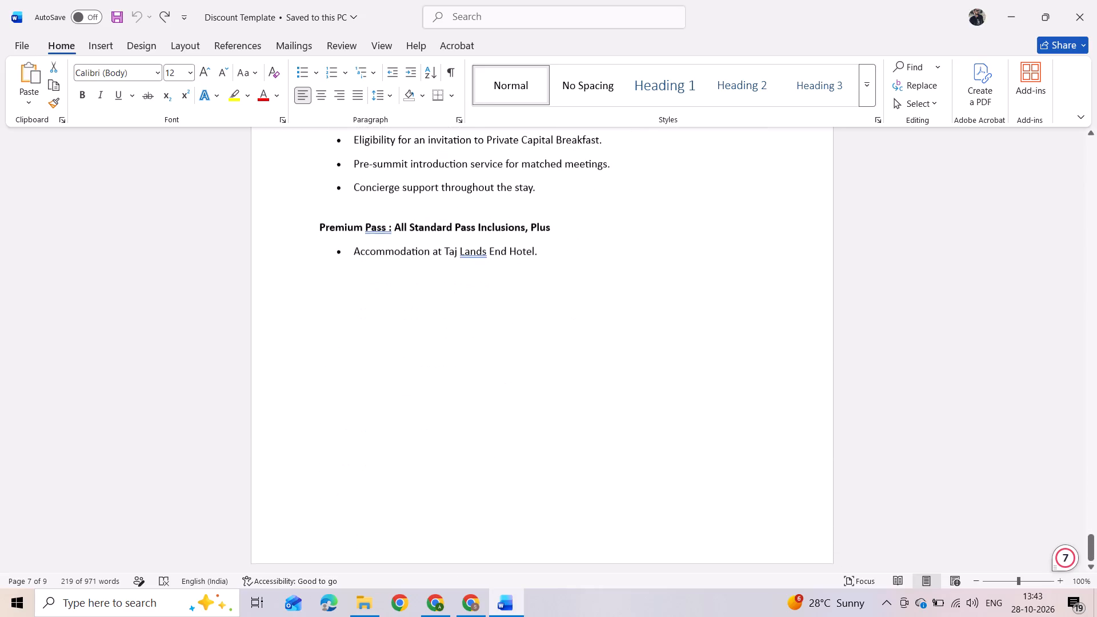
{"action": "scroll", "coordinate": [471, 396], "scroll_direction": "down", "scroll_amount": 7}
{"action": "double_click", "coordinate": [486, 454]}
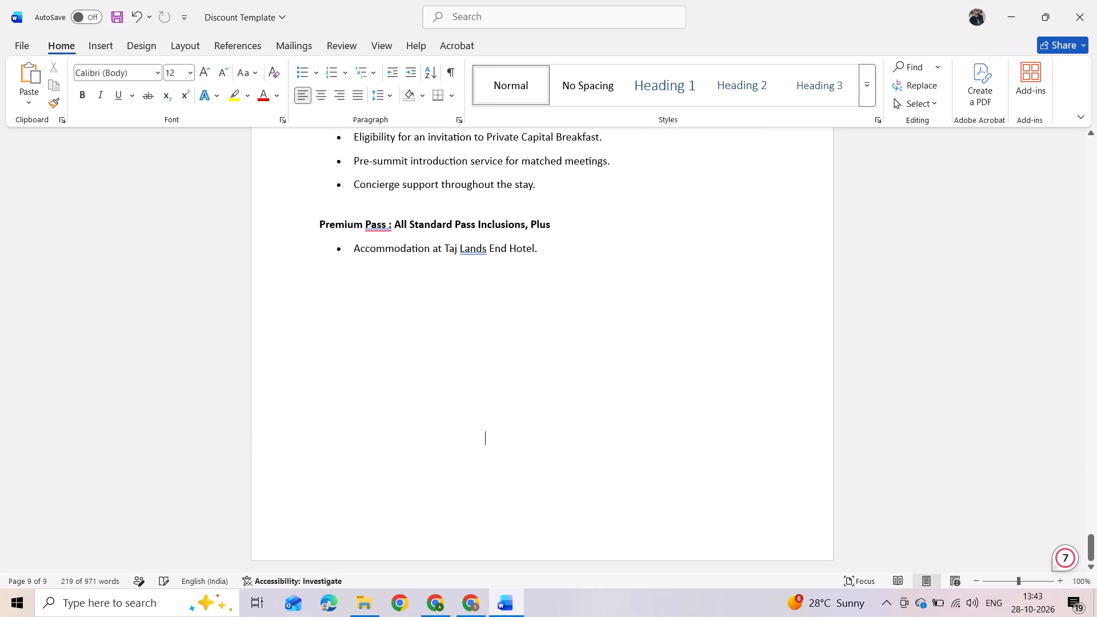
{"action": "left_click", "coordinate": [312, 535]}
{"action": "left_click", "coordinate": [311, 535]}
{"action": "key", "text": "Return"}
{"action": "key", "text": "Return"}
{"action": "key", "text": "Return"}
{"action": "key", "text": "Return"}
{"action": "key", "text": "Return"}
{"action": "key", "text": "Return"}
{"action": "key", "text": "Return"}
{"action": "key", "text": "Return"}
{"action": "key", "text": "Return"}
{"action": "key", "text": "Return"}
{"action": "key", "text": "Return"}
{"action": "key", "text": "Return"}
{"action": "key", "text": "Return"}
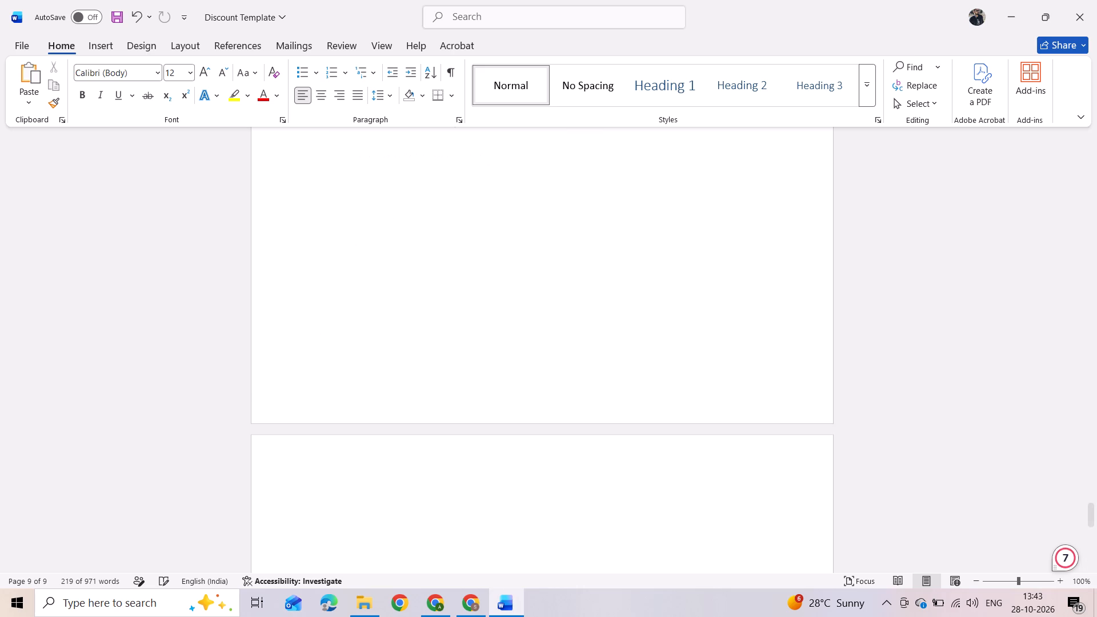
{"action": "key", "text": "Return"}
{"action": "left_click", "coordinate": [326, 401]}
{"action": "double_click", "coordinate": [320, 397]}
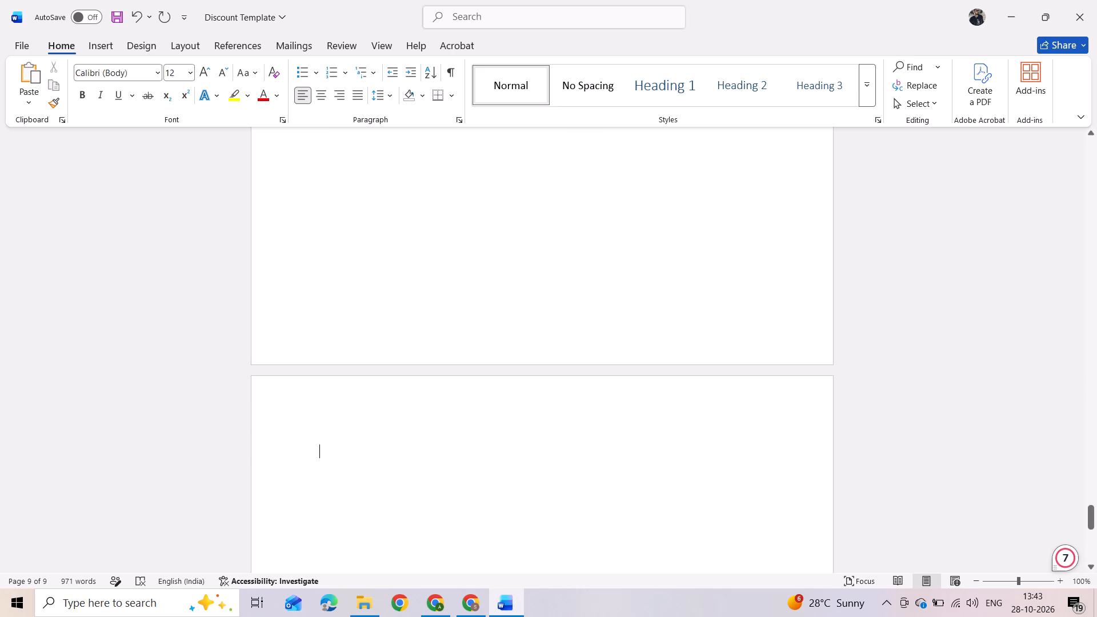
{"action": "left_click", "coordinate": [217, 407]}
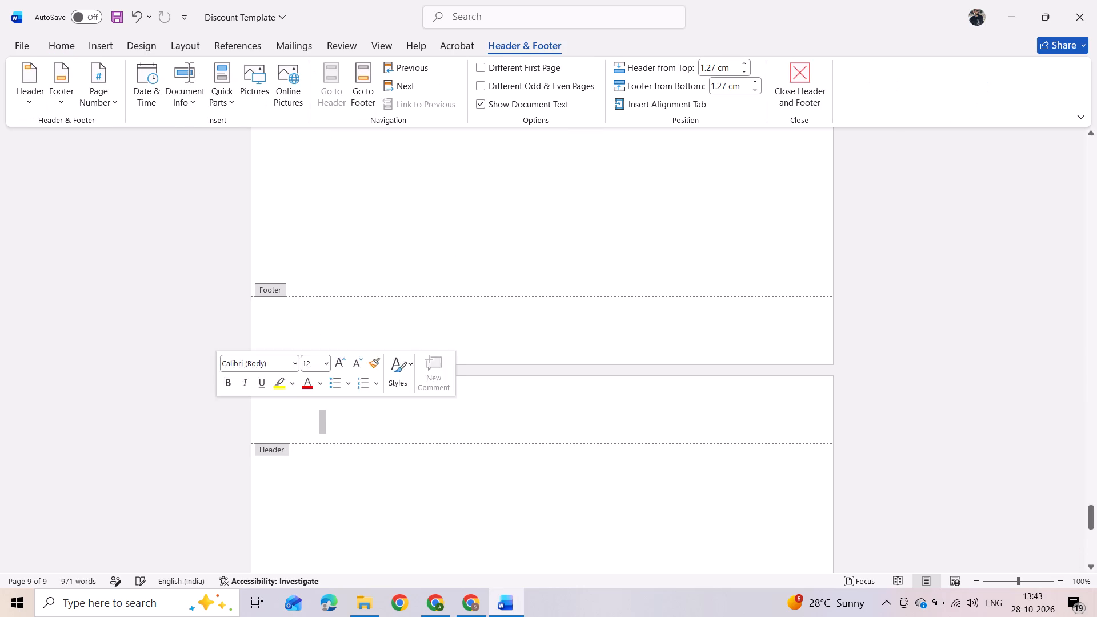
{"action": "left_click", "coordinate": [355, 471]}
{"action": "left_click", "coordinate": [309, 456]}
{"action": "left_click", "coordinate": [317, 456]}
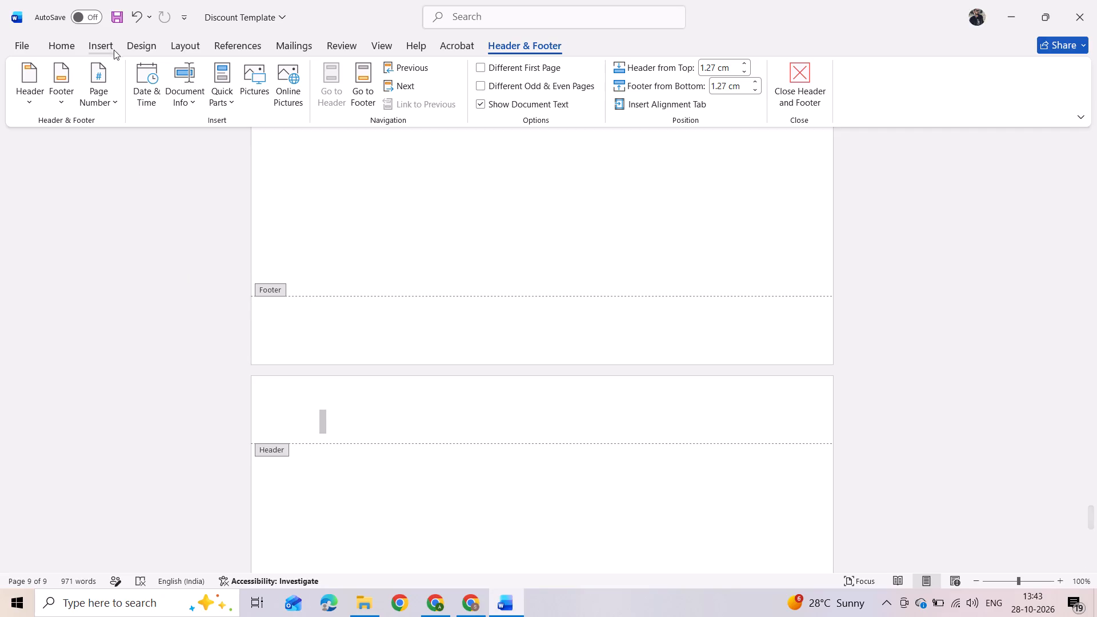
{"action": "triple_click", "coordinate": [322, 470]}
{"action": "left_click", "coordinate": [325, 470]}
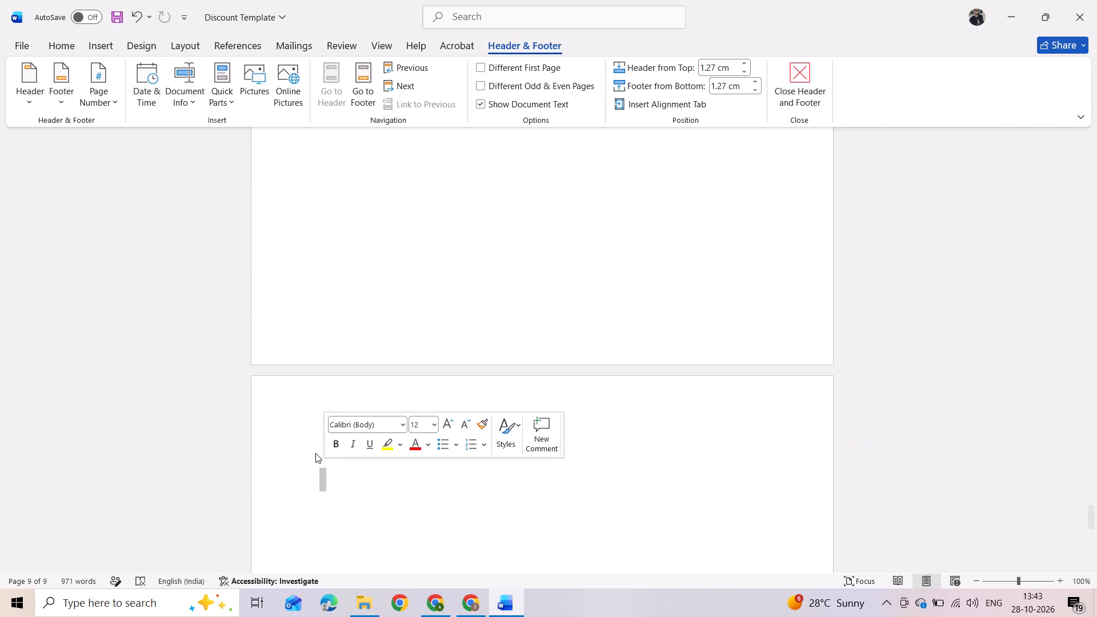
Paste the copied registration email at the top of the new blank page.
{"action": "left_click", "coordinate": [299, 401]}
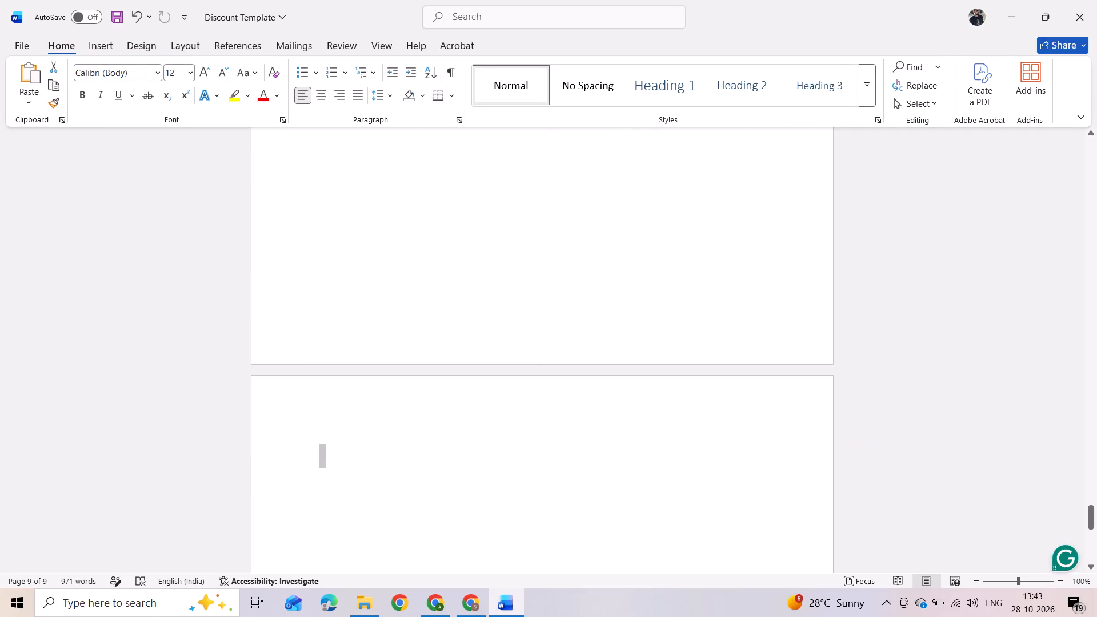
{"action": "key", "text": "ctrl+v"}
Change the discount percentage to 25% in the Premium, Prime and Standard discounted price labels of the pasted email.
{"action": "scroll", "coordinate": [387, 430], "scroll_direction": "down", "scroll_amount": 1}
{"action": "scroll", "coordinate": [387, 430], "scroll_direction": "up", "scroll_amount": 3}
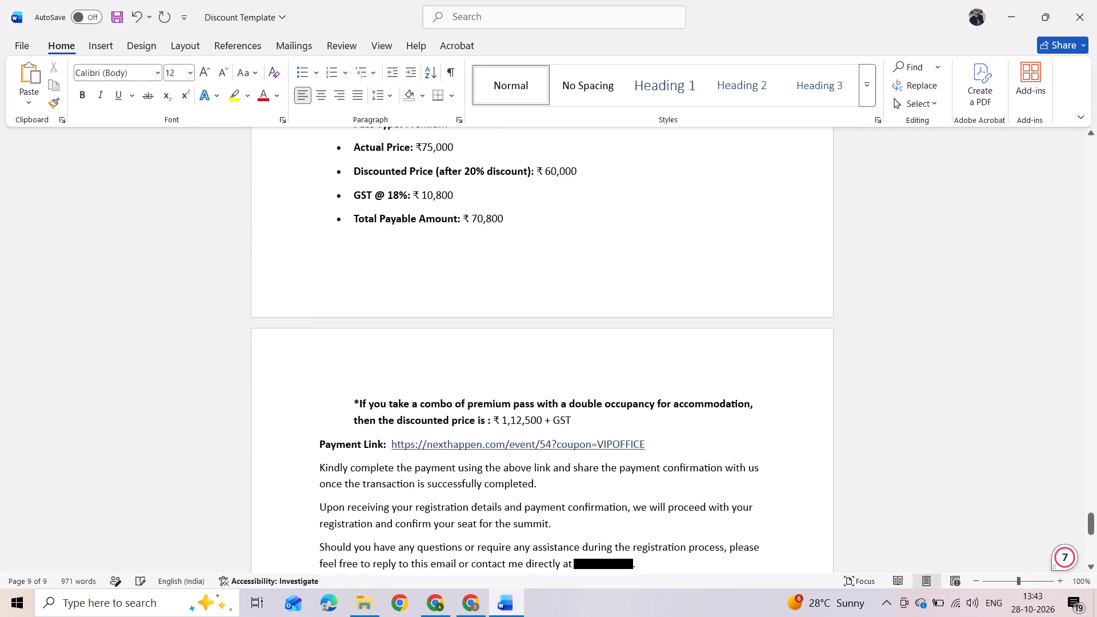
{"action": "scroll", "coordinate": [414, 366], "scroll_direction": "up", "scroll_amount": 4}
{"action": "left_click", "coordinate": [477, 313]}
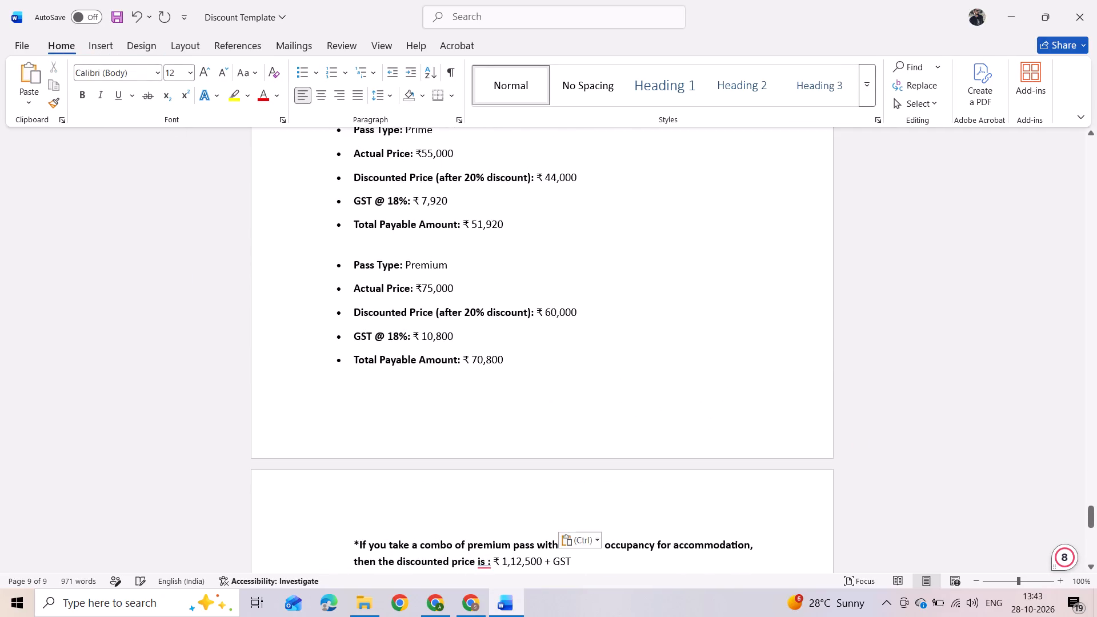
{"action": "key", "text": "BackSpace"}
{"action": "key", "text": "5"}
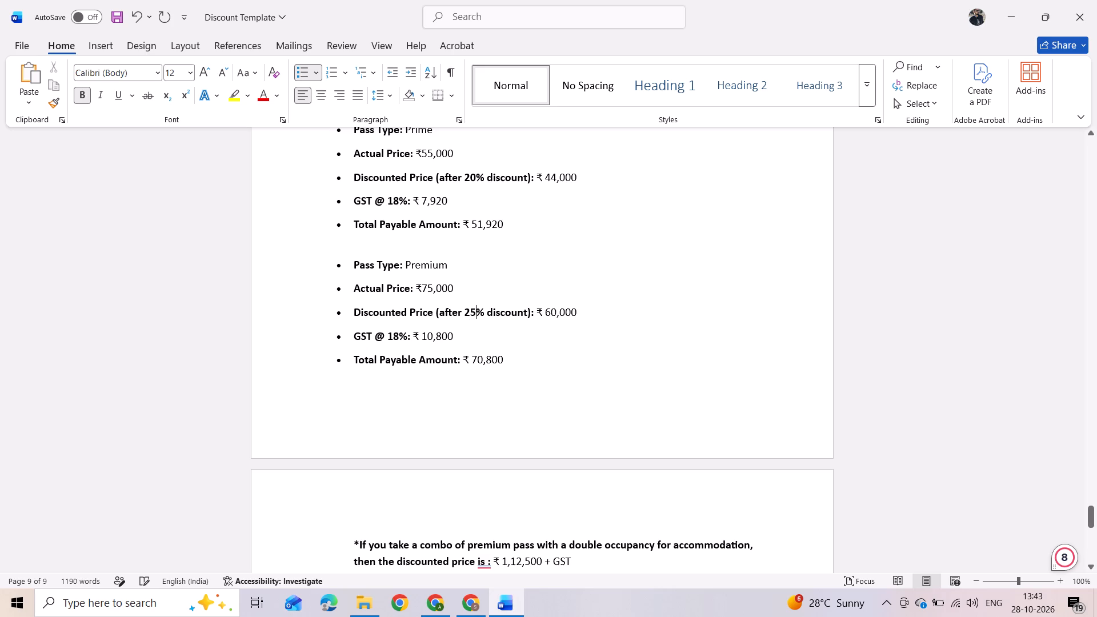
{"action": "left_click", "coordinate": [473, 173]}
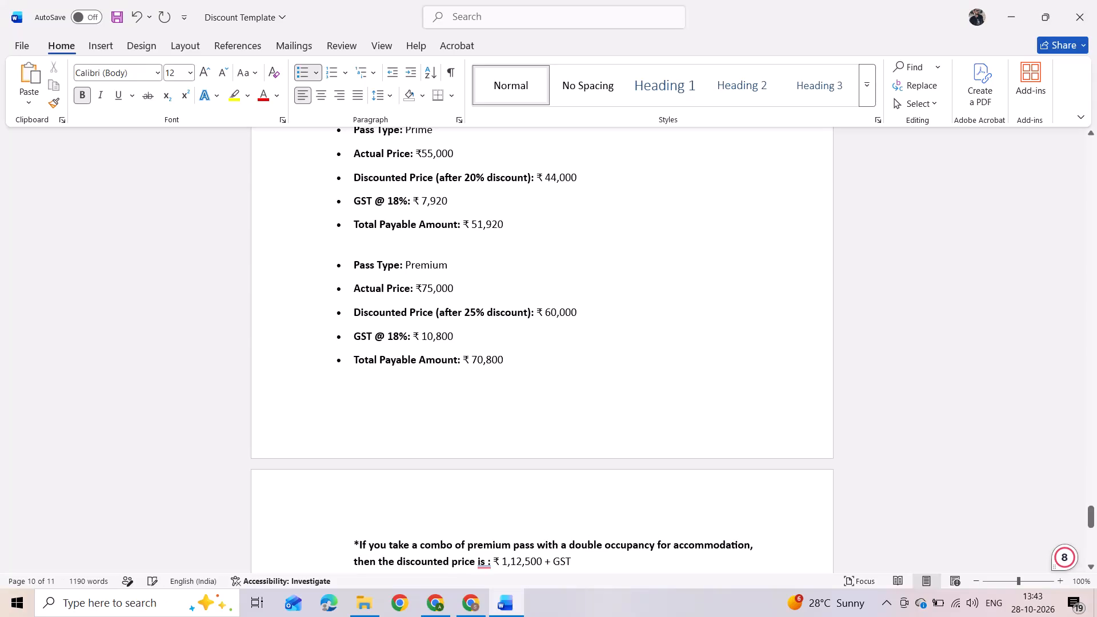
{"action": "key", "text": "Right"}
{"action": "key", "text": "BackSpace"}
{"action": "key", "text": "5"}
{"action": "scroll", "coordinate": [424, 169], "scroll_direction": "up", "scroll_amount": 3}
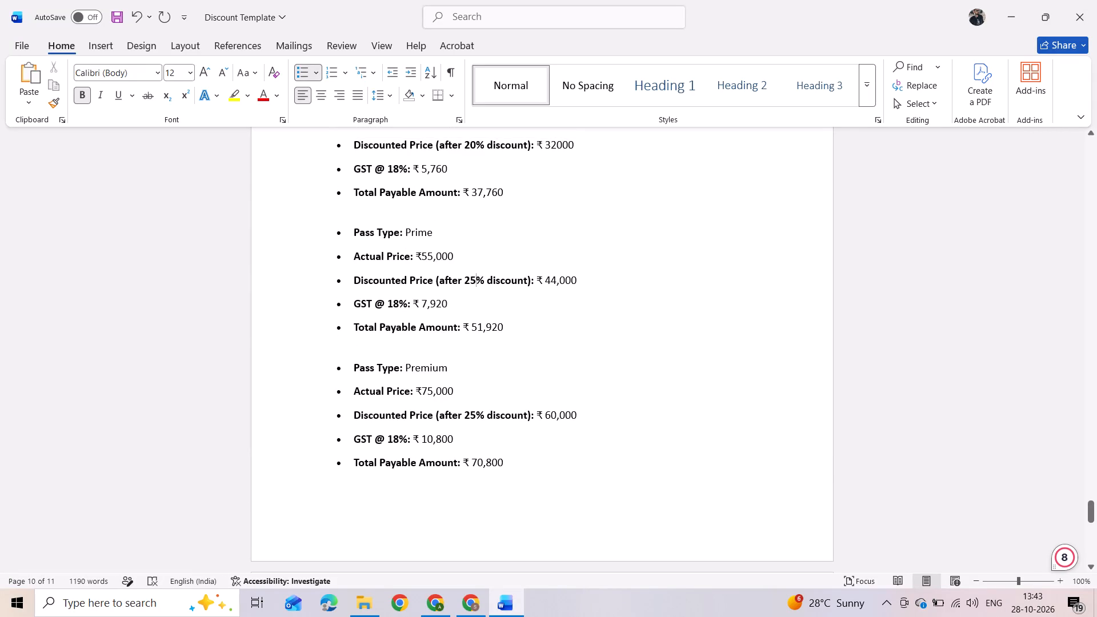
{"action": "left_click", "coordinate": [474, 144]}
{"action": "key", "text": "BackSpace"}
{"action": "key", "text": "5"}
Set the Standard pass's discounted price to ₹ 30000 in the pasted email.
{"action": "scroll", "coordinate": [471, 191], "scroll_direction": "up", "scroll_amount": 2}
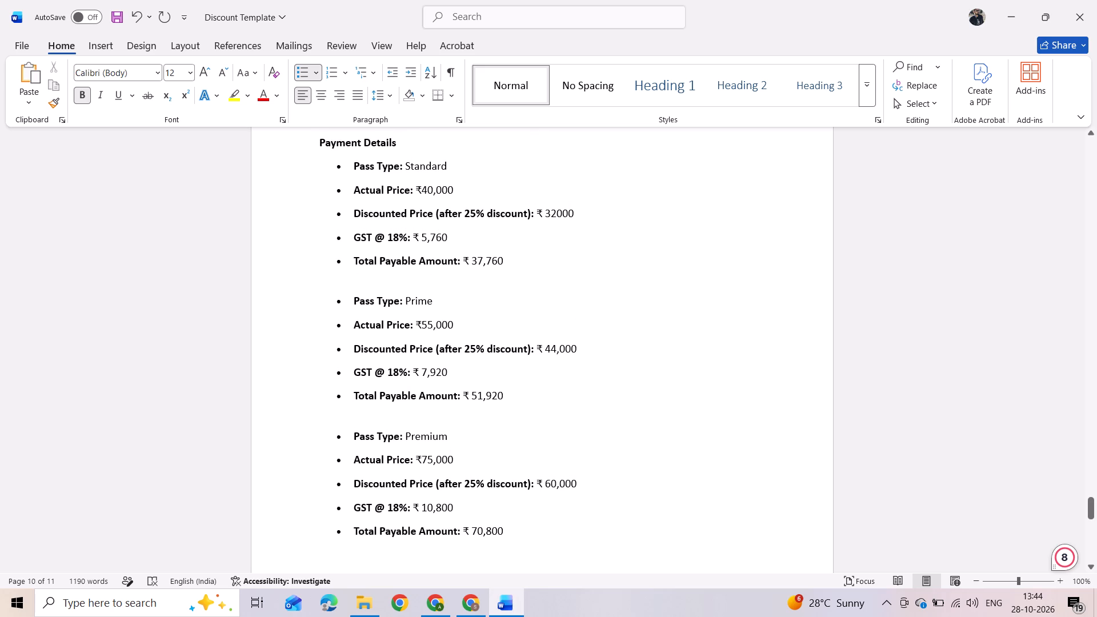
{"action": "left_click", "coordinate": [592, 211]}
{"action": "key", "text": "BackSpace"}
{"action": "key", "text": "BackSpace"}
{"action": "key", "text": "BackSpace"}
{"action": "key", "text": "BackSpace"}
{"action": "type", "text": "000"}
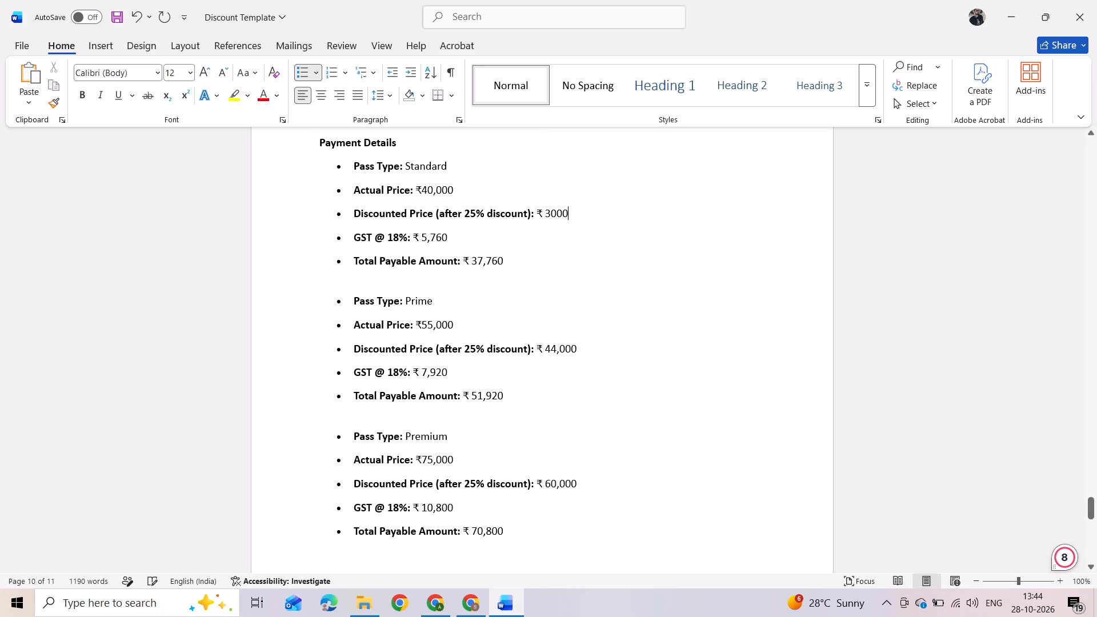
{"action": "key", "text": "0"}
Clear the Standard pass's total payable and GST amounts in the pasted email, keeping the rupee signs.
{"action": "double_click", "coordinate": [507, 261]}
{"action": "key", "text": "BackSpace"}
{"action": "key", "text": "BackSpace"}
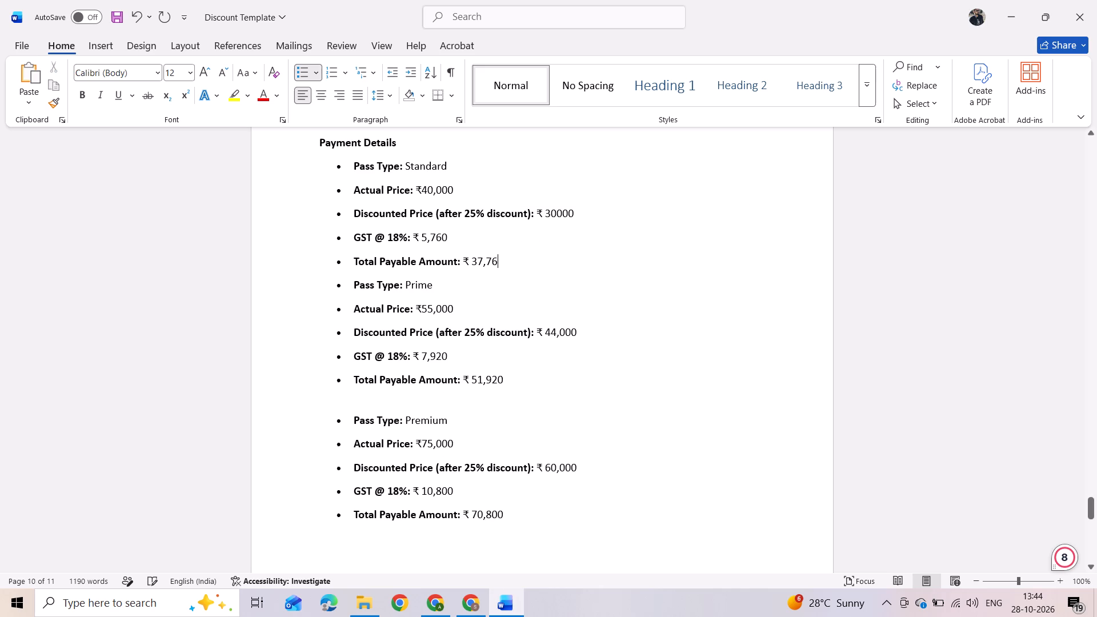
{"action": "key", "text": "BackSpace"}
{"action": "key", "text": "BackSpace"}
{"action": "key", "text": "BackSpace"}
{"action": "key", "text": "BackSpace"}
{"action": "key", "text": "BackSpace"}
{"action": "left_click", "coordinate": [459, 232]}
{"action": "key", "text": "BackSpace"}
{"action": "key", "text": "BackSpace"}
{"action": "key", "text": "BackSpace"}
{"action": "key", "text": "BackSpace"}
{"action": "key", "text": "BackSpace"}
Clear the Prime pass's discounted price amount in the pasted email, keeping the rupee sign.
{"action": "left_click", "coordinate": [595, 333]}
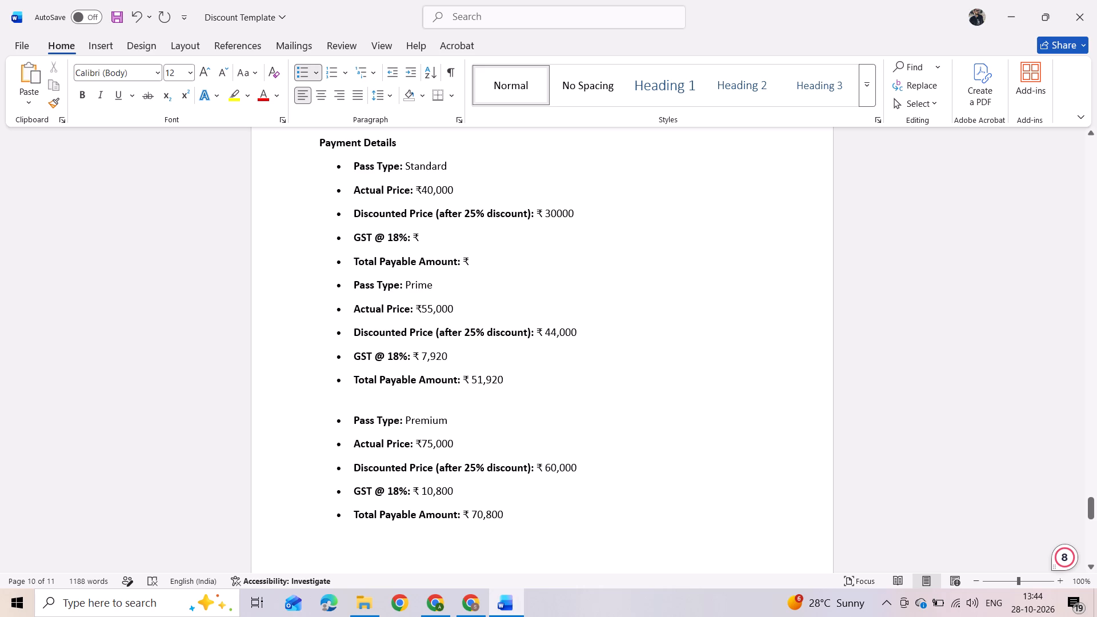
{"action": "key", "text": "BackSpace"}
{"action": "key", "text": "BackSpace"}
{"action": "key", "text": "BackSpace"}
{"action": "key", "text": "BackSpace"}
{"action": "key", "text": "BackSpace"}
{"action": "key", "text": "BackSpace"}
Clear the Prime pass's GST and total payable amounts in the pasted email, keeping the rupee signs.
{"action": "left_click", "coordinate": [454, 355]}
{"action": "key", "text": "BackSpace"}
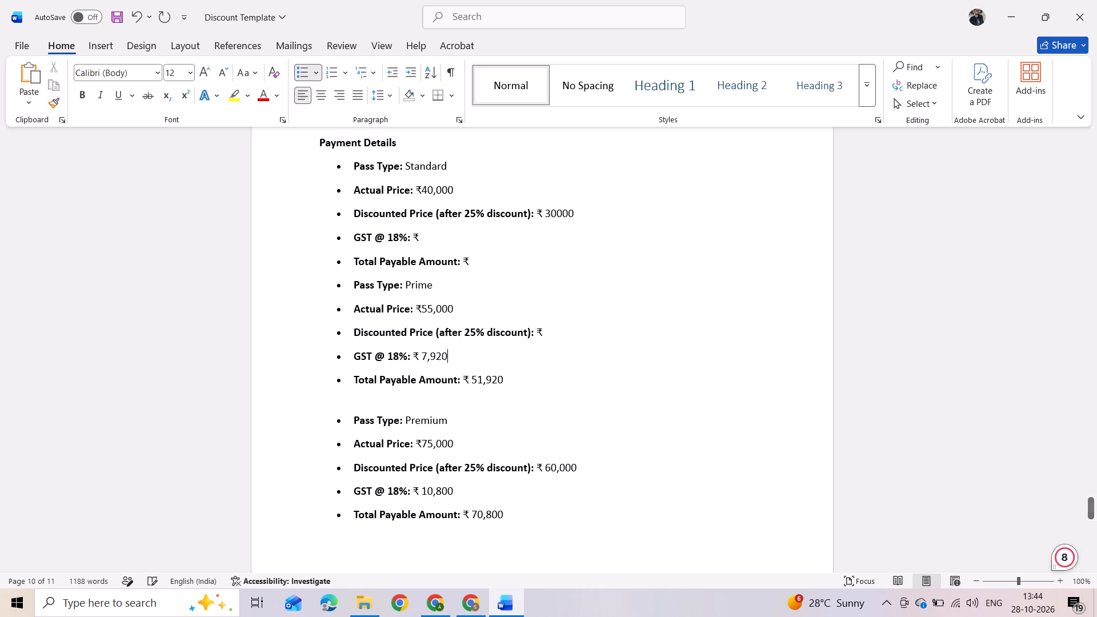
{"action": "key", "text": "BackSpace"}
{"action": "key", "text": "BackSpace"}
{"action": "key", "text": "BackSpace"}
{"action": "key", "text": "BackSpace"}
{"action": "left_click", "coordinate": [526, 380]}
{"action": "key", "text": "BackSpace"}
{"action": "key", "text": "BackSpace"}
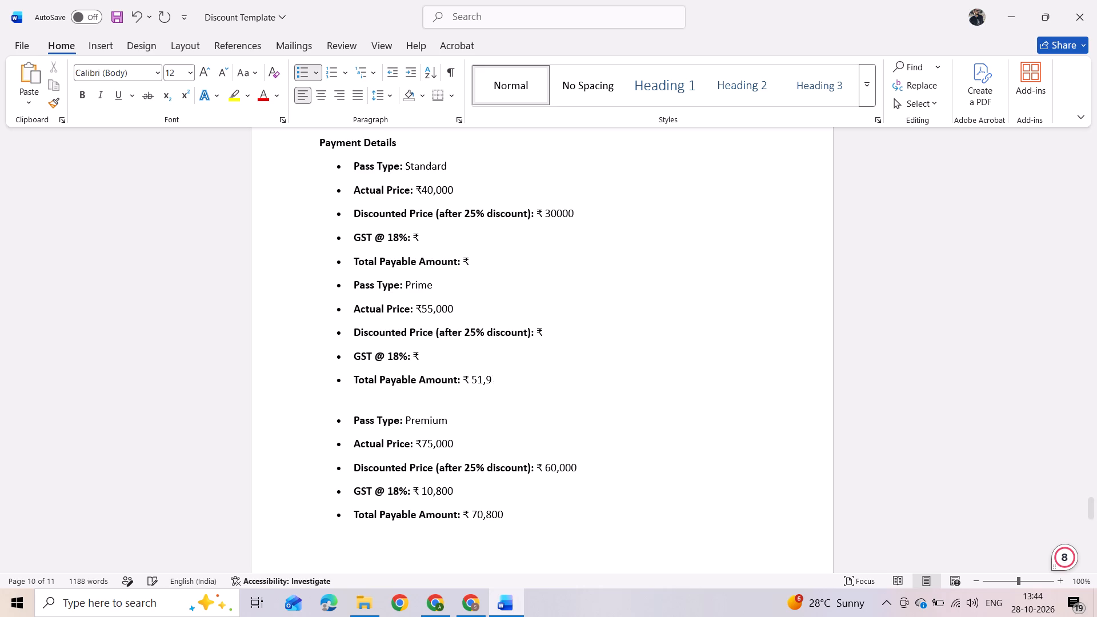
{"action": "key", "text": "BackSpace"}
{"action": "key", "text": "BackSpace"}
{"action": "key", "text": "BackSpace"}
{"action": "key", "text": "BackSpace"}
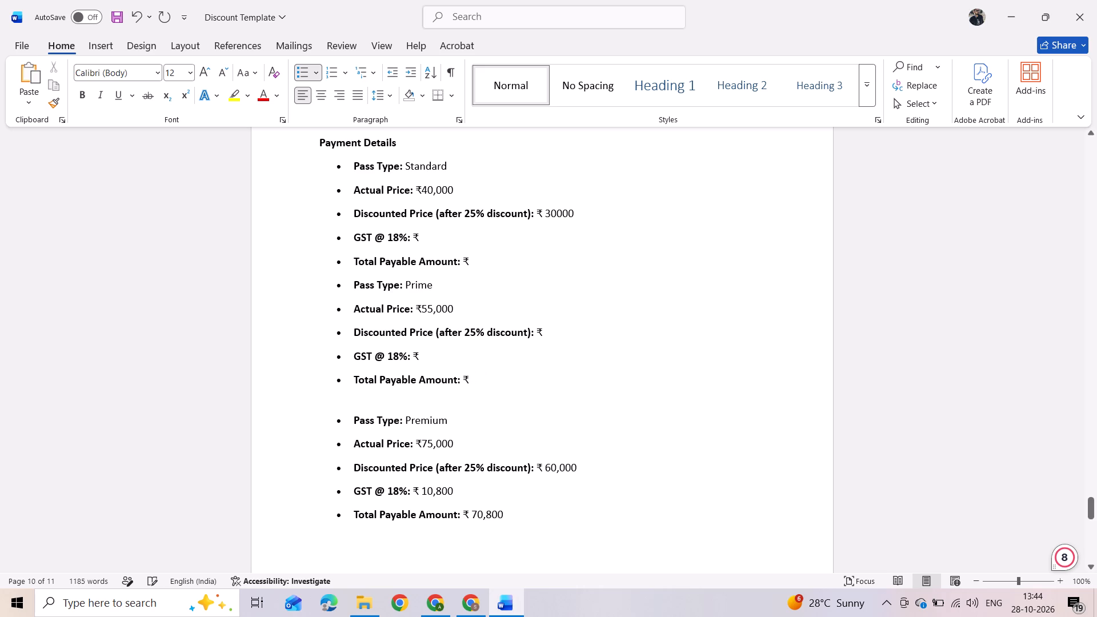
Clear the Premium pass's actual price and discounted price amounts in the pasted email, keeping the rupee signs.
{"action": "left_click", "coordinate": [462, 444]}
{"action": "key", "text": "BackSpace"}
{"action": "key", "text": "BackSpace"}
{"action": "key", "text": "BackSpace"}
{"action": "key", "text": "BackSpace"}
{"action": "key", "text": "BackSpace"}
{"action": "key", "text": "BackSpace"}
{"action": "left_click", "coordinate": [606, 471]}
{"action": "key", "text": "BackSpace"}
{"action": "key", "text": "BackSpace"}
{"action": "key", "text": "BackSpace"}
{"action": "key", "text": "BackSpace"}
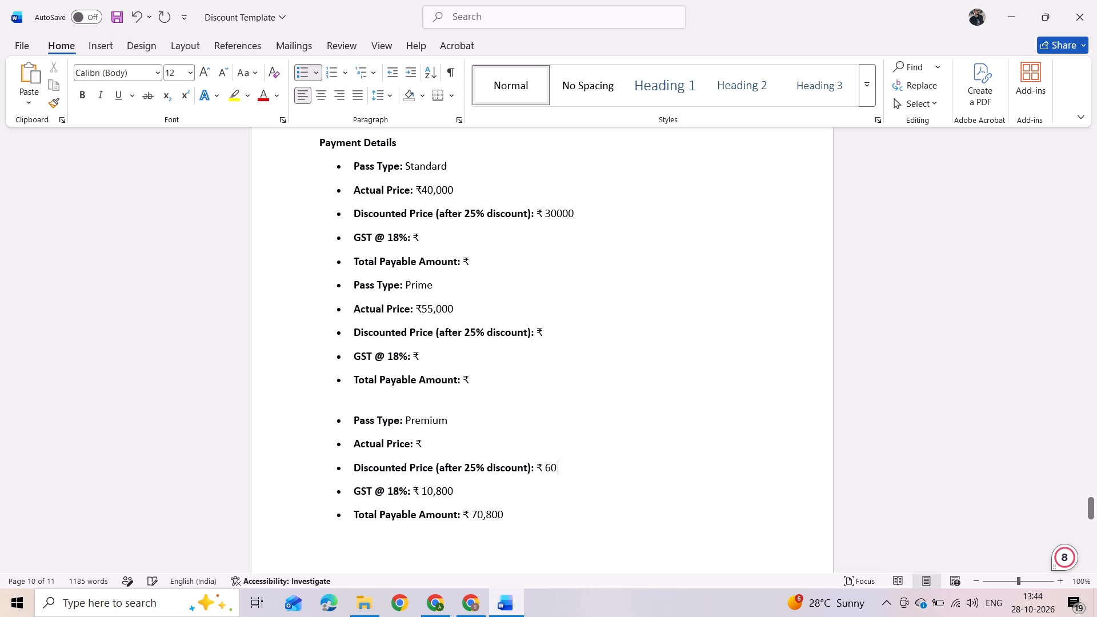
{"action": "key", "text": "BackSpace"}
{"action": "key", "text": "BackSpace"}
Clear the Premium pass's GST and total payable amounts in the pasted email, keeping the rupee signs.
{"action": "left_click", "coordinate": [467, 497]}
{"action": "key", "text": "BackSpace"}
{"action": "key", "text": "BackSpace"}
{"action": "key", "text": "BackSpace"}
{"action": "key", "text": "BackSpace"}
{"action": "key", "text": "BackSpace"}
{"action": "key", "text": "BackSpace"}
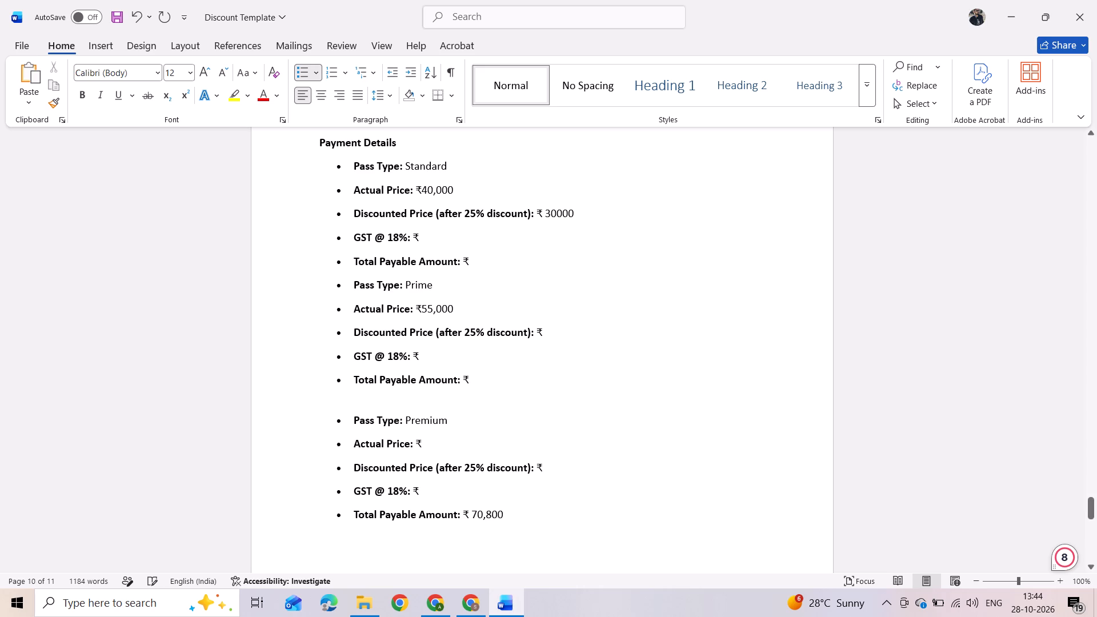
{"action": "left_click", "coordinate": [517, 515]}
{"action": "key", "text": "BackSpace"}
{"action": "key", "text": "BackSpace"}
{"action": "key", "text": "BackSpace"}
{"action": "key", "text": "BackSpace"}
{"action": "key", "text": "BackSpace"}
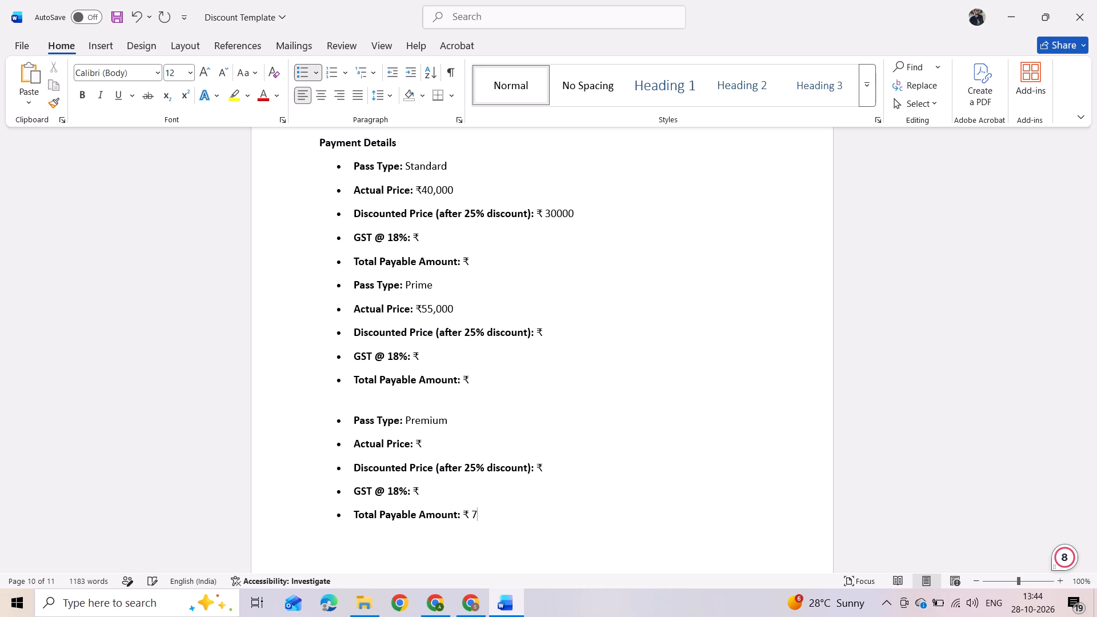
{"action": "key", "text": "BackSpace"}
{"action": "scroll", "coordinate": [513, 462], "scroll_direction": "up", "scroll_amount": 1}
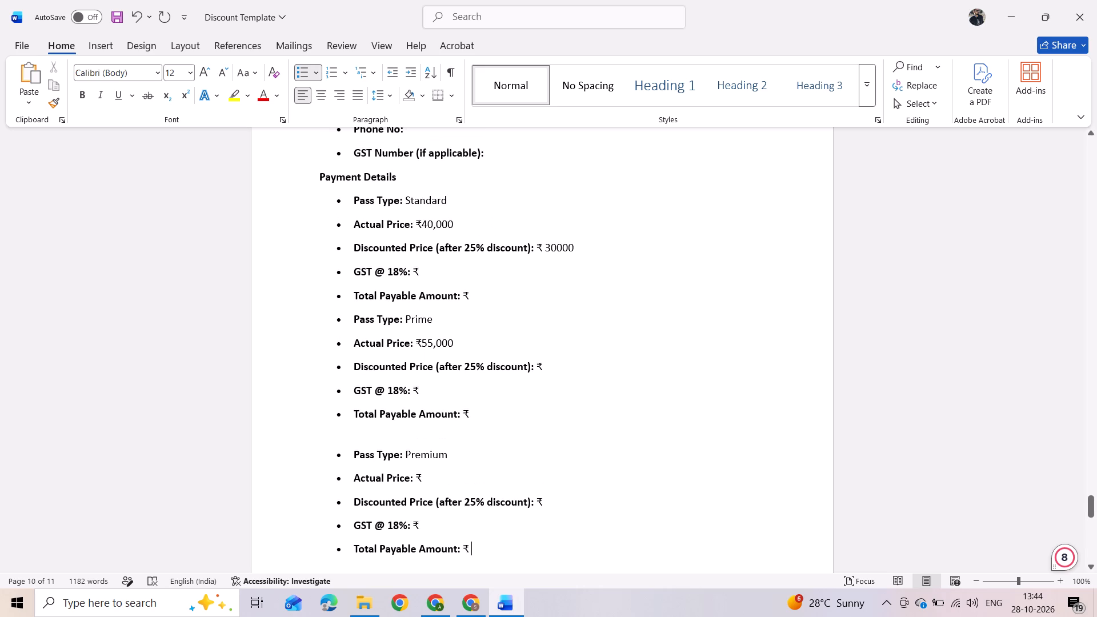
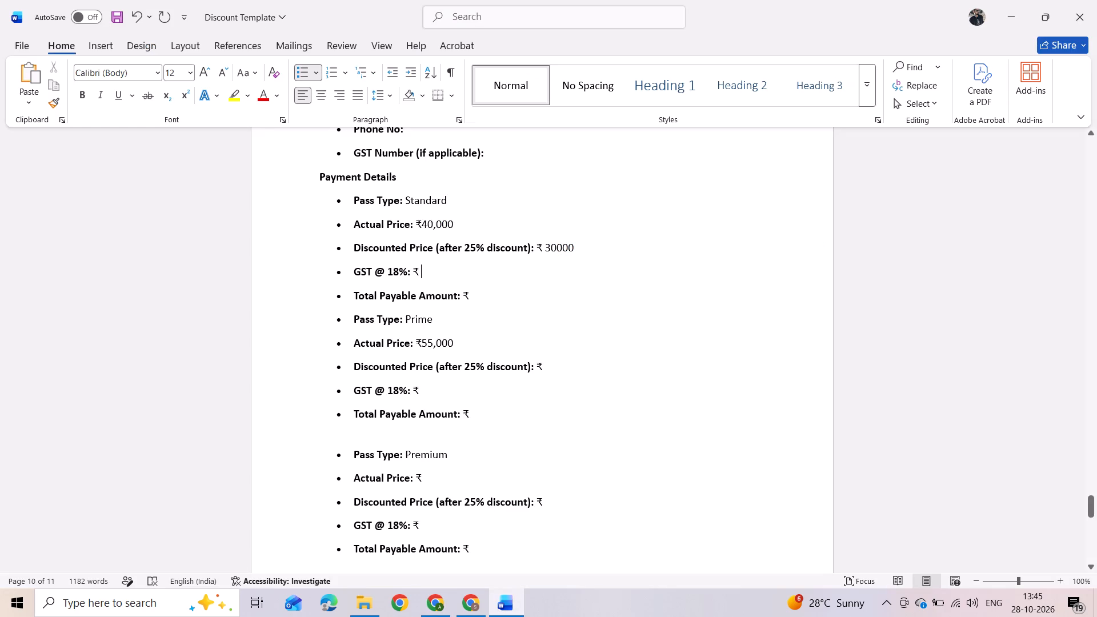
Enter 5400 as the Standard pass's GST and 35400 as its total payable amount.
{"action": "type", "text": "54"}
{"action": "key", "text": "0"}
{"action": "key", "text": "0"}
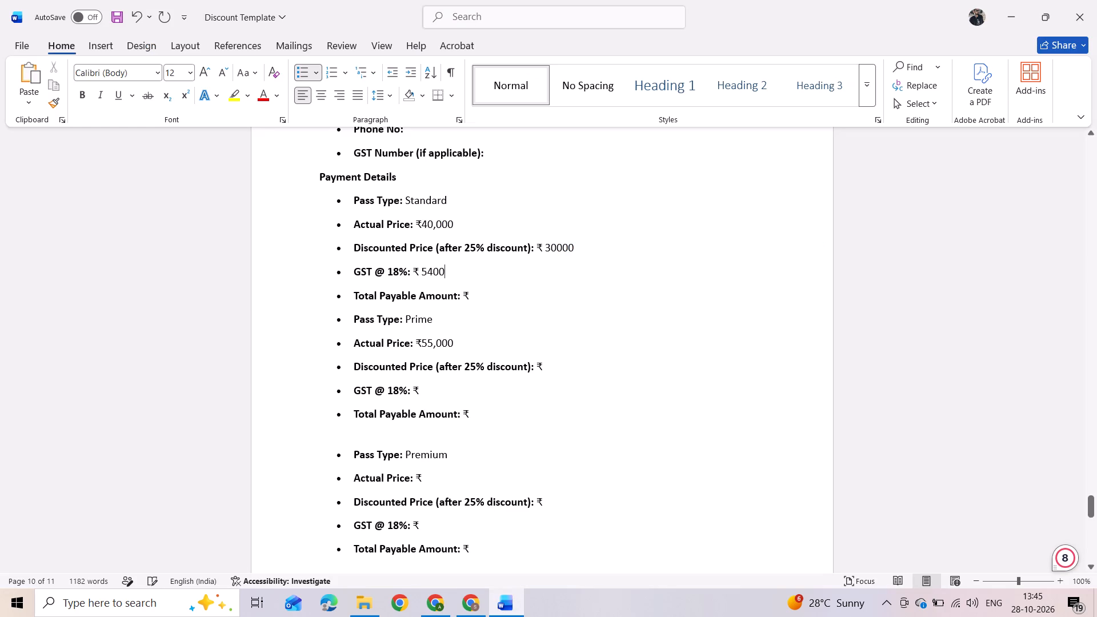
{"action": "left_click", "coordinate": [483, 299]}
{"action": "key", "text": "3"}
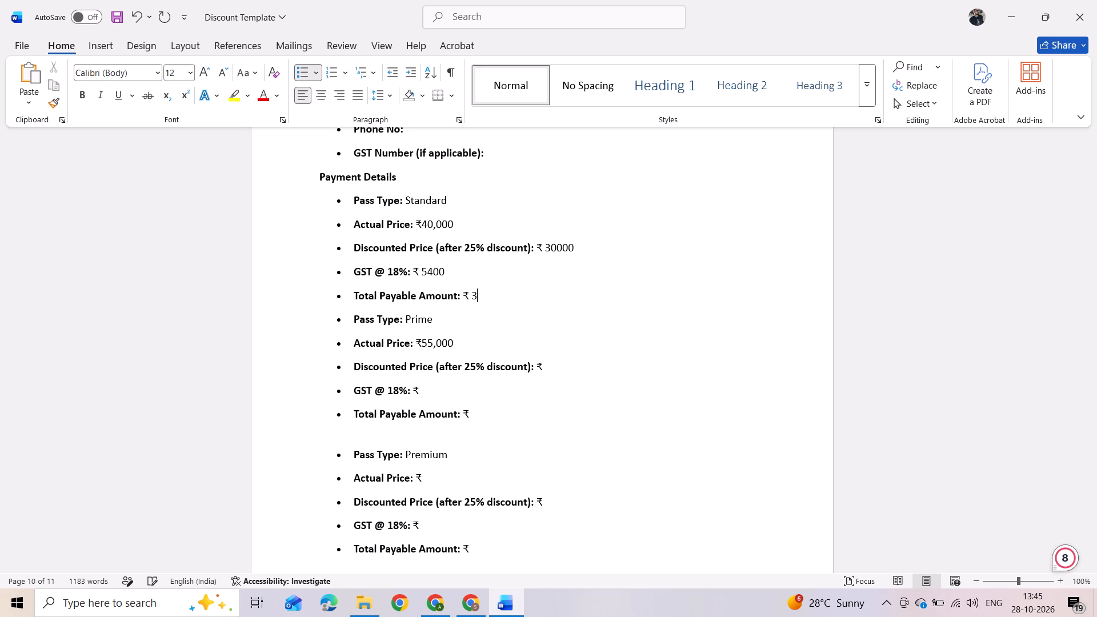
{"action": "key", "text": "5"}
{"action": "key", "text": "4"}
{"action": "key", "text": "0"}
{"action": "key", "text": "0"}
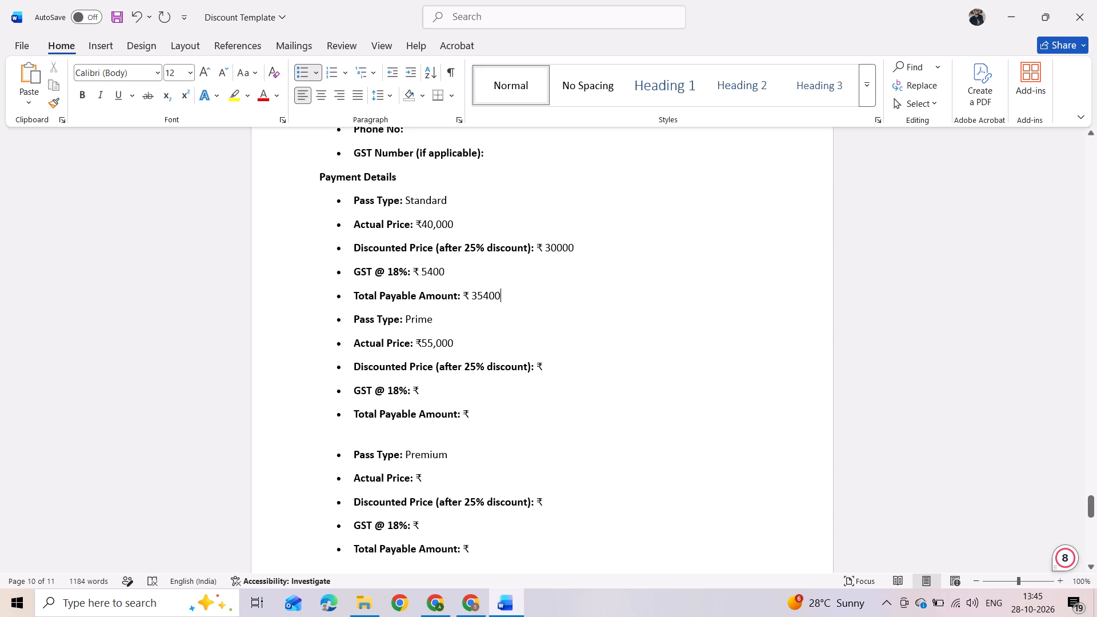
Check the 25% Discount column in the Mastersheet spreadsheet and enter 41250 as the Prime pass's discounted price in the Word template.
{"action": "left_click", "coordinate": [589, 374]}
{"action": "left_click", "coordinate": [473, 608]}
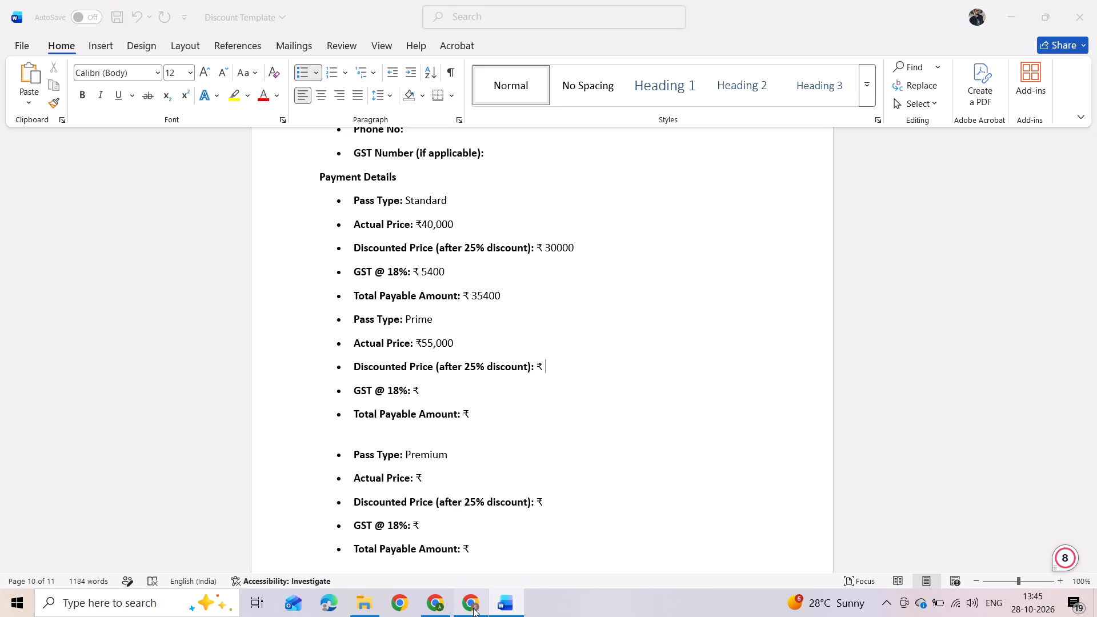
{"action": "left_click", "coordinate": [473, 608]}
{"action": "left_click", "coordinate": [437, 611]}
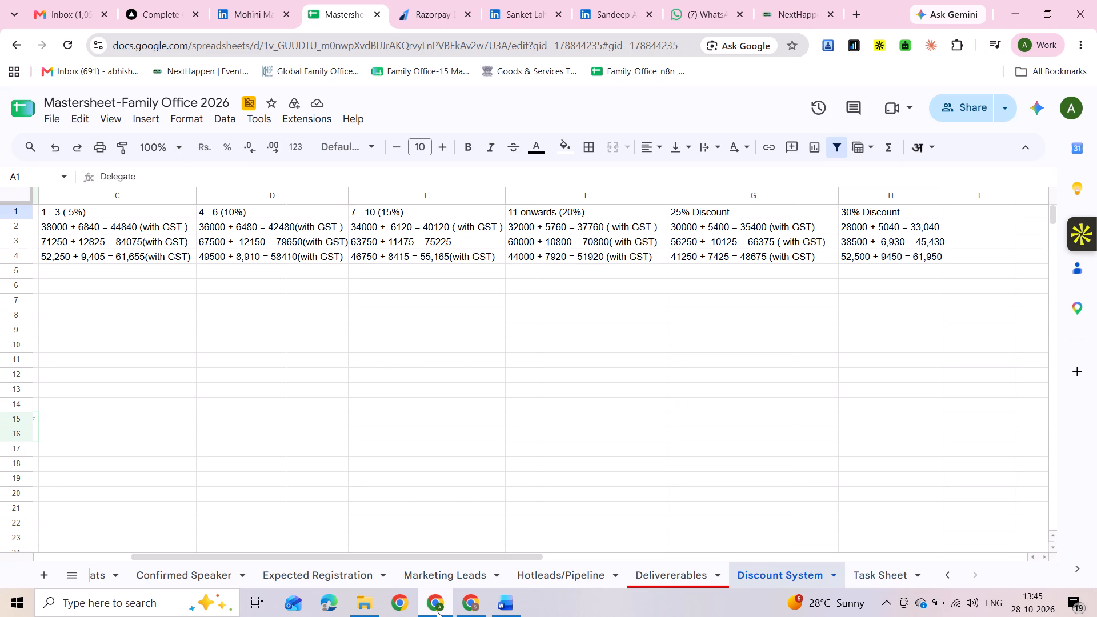
{"action": "left_click", "coordinate": [437, 611]}
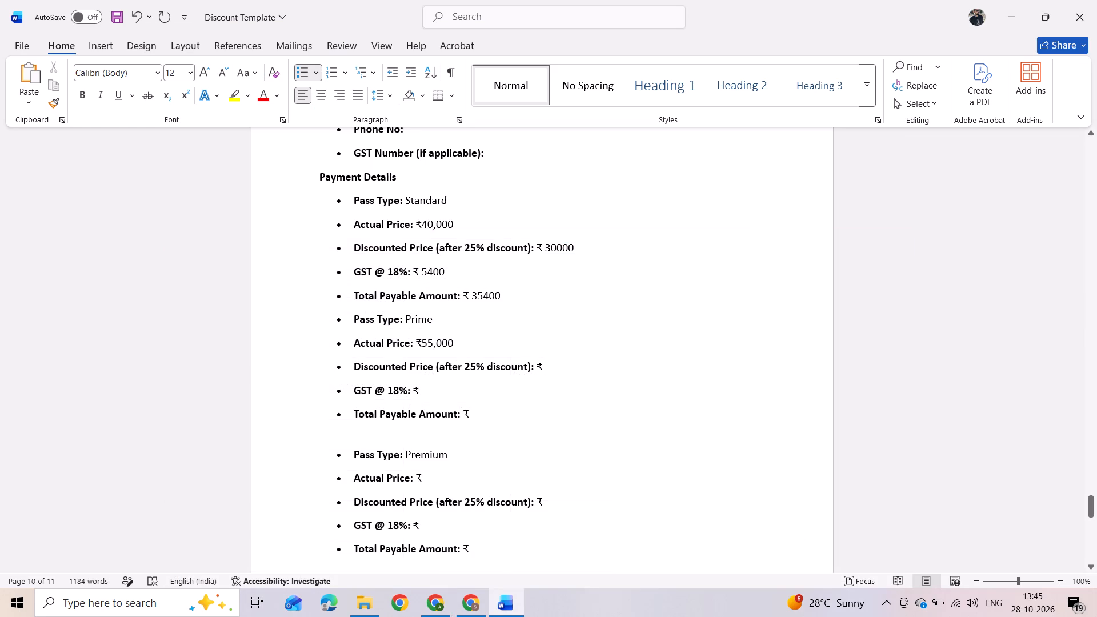
{"action": "type", "text": "4125"}
{"action": "key", "text": "0"}
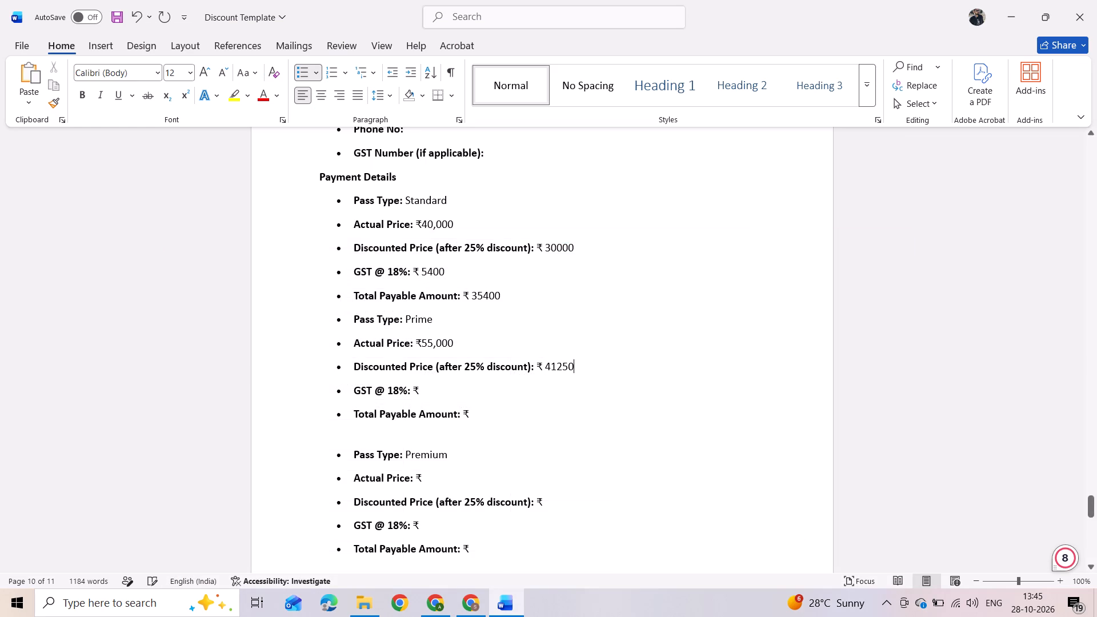
Check the Mastersheet's 25% Discount column again and enter 7425 as the Prime pass's GST in the Word template.
{"action": "left_click", "coordinate": [439, 607]}
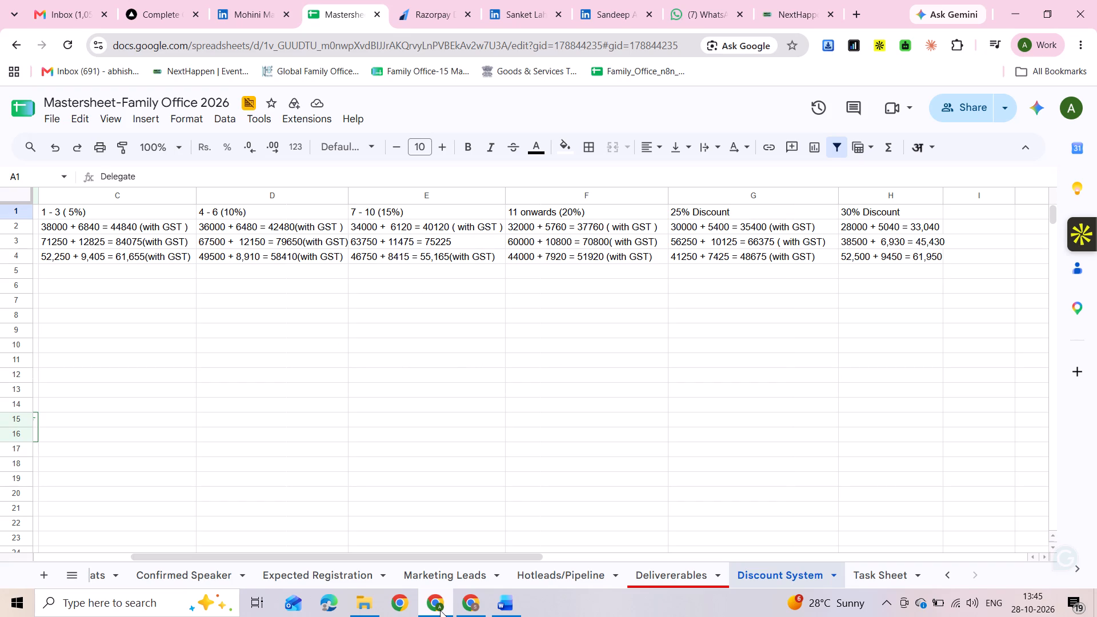
{"action": "left_click", "coordinate": [440, 610]}
{"action": "left_click", "coordinate": [461, 399]}
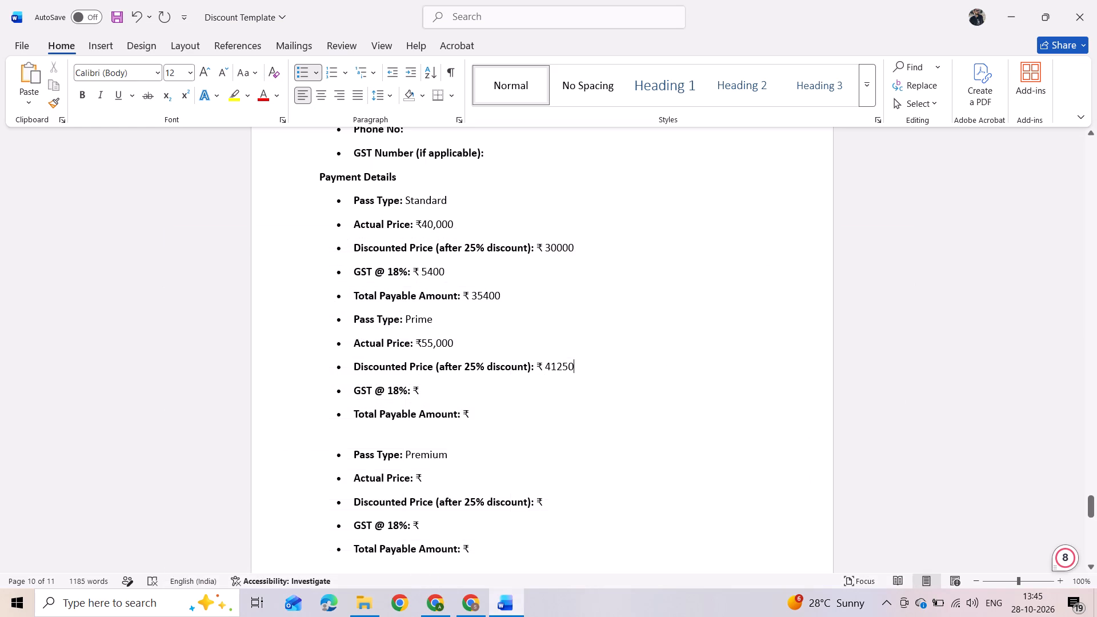
{"action": "key", "text": "space"}
{"action": "type", "text": "7"}
{"action": "type", "text": "425"}
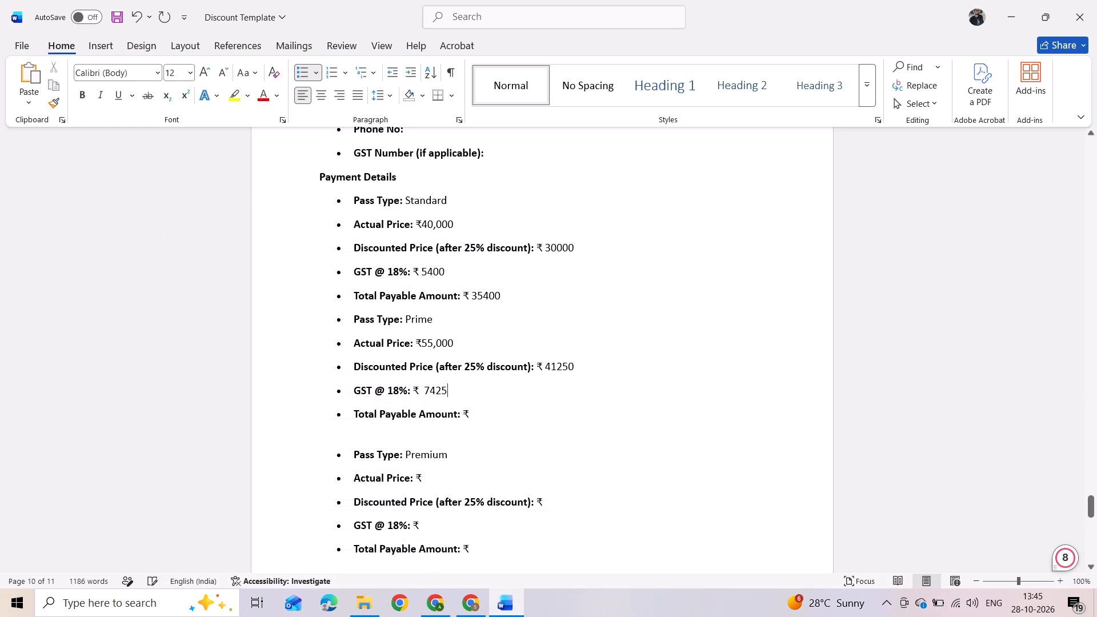
Check the Mastersheet's 25% Discount column and enter 48675 as the Prime pass's total payable amount in the Word template.
{"action": "left_click", "coordinate": [503, 432]}
{"action": "left_click", "coordinate": [434, 602]}
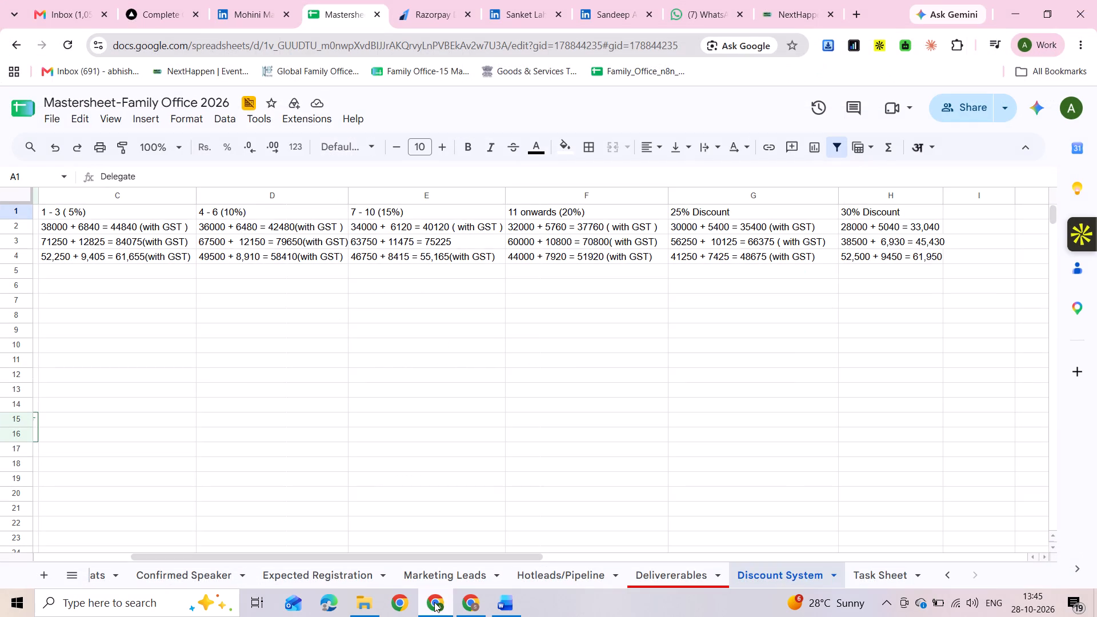
{"action": "left_click", "coordinate": [434, 602]}
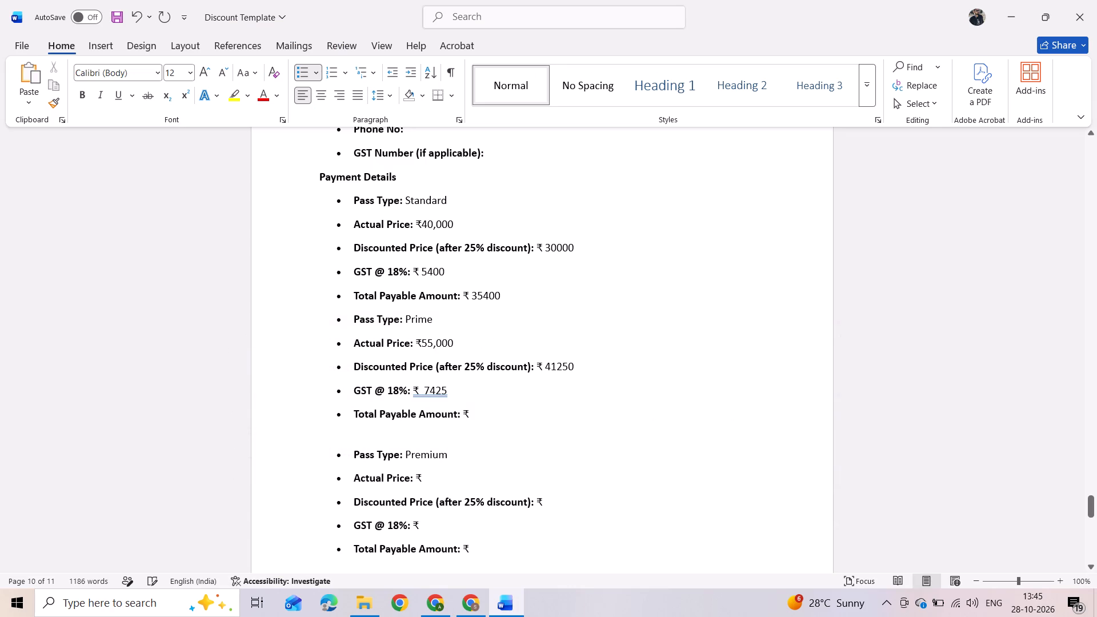
{"action": "left_click", "coordinate": [488, 419]}
{"action": "type", "text": "48"}
{"action": "type", "text": "67"}
{"action": "key", "text": "5"}
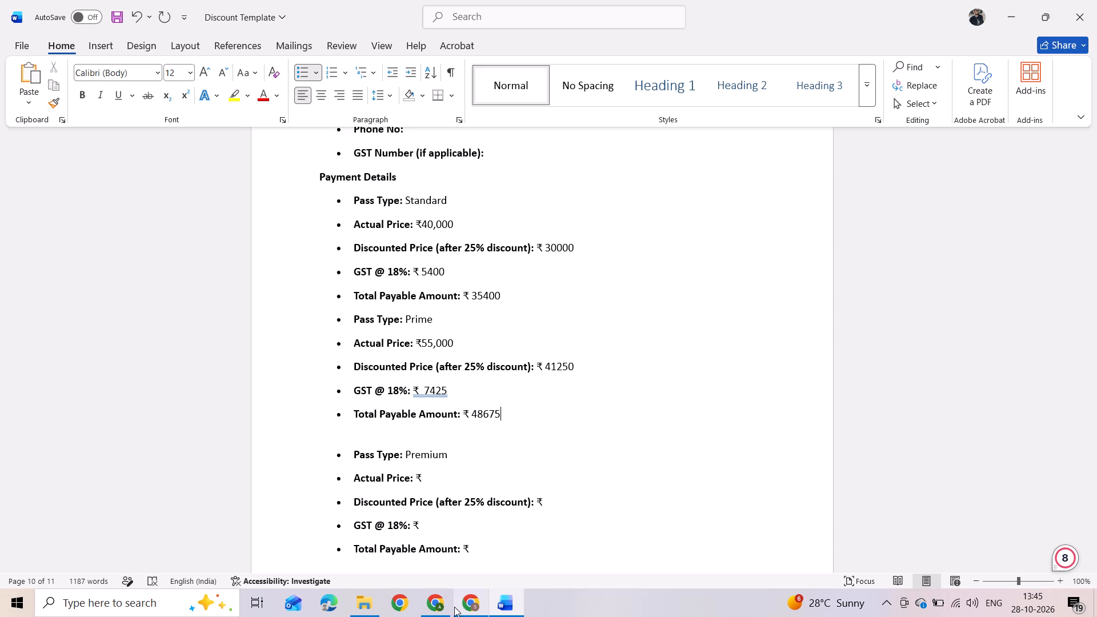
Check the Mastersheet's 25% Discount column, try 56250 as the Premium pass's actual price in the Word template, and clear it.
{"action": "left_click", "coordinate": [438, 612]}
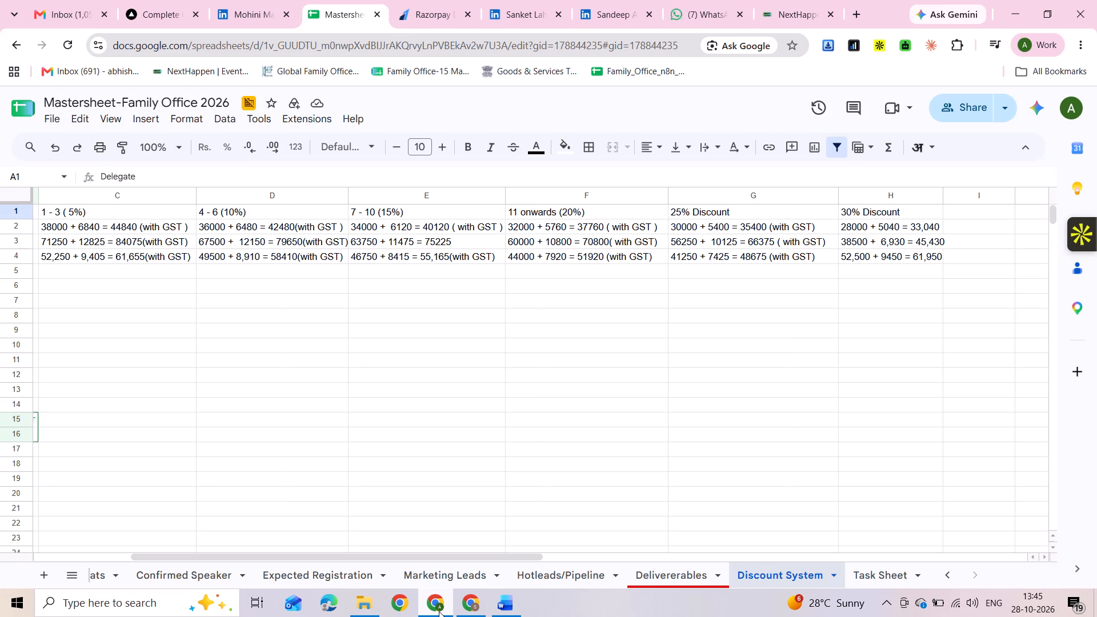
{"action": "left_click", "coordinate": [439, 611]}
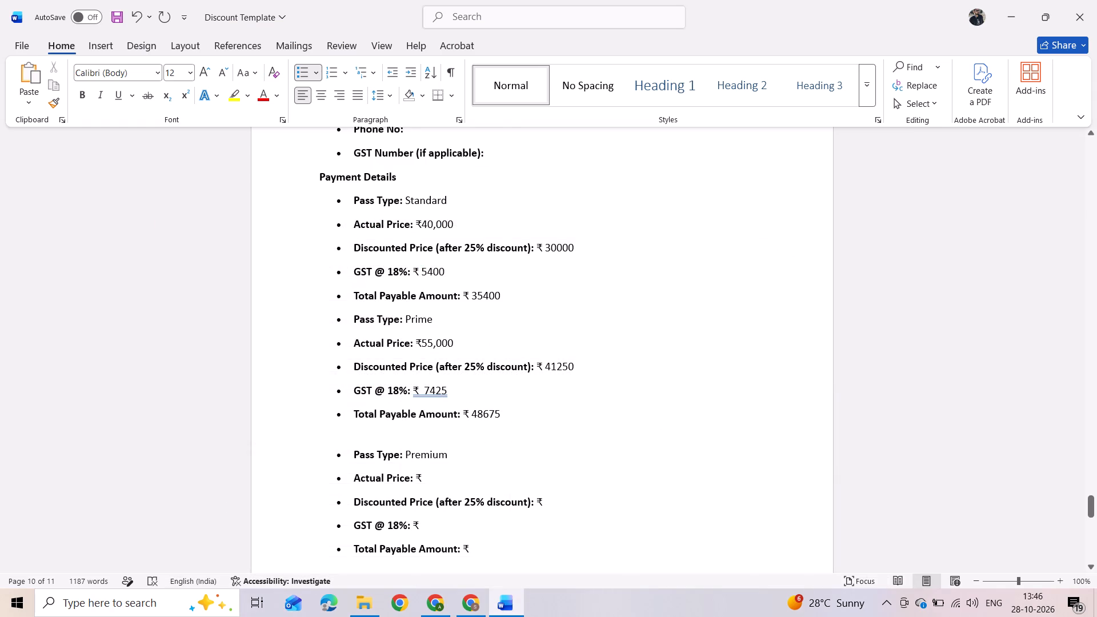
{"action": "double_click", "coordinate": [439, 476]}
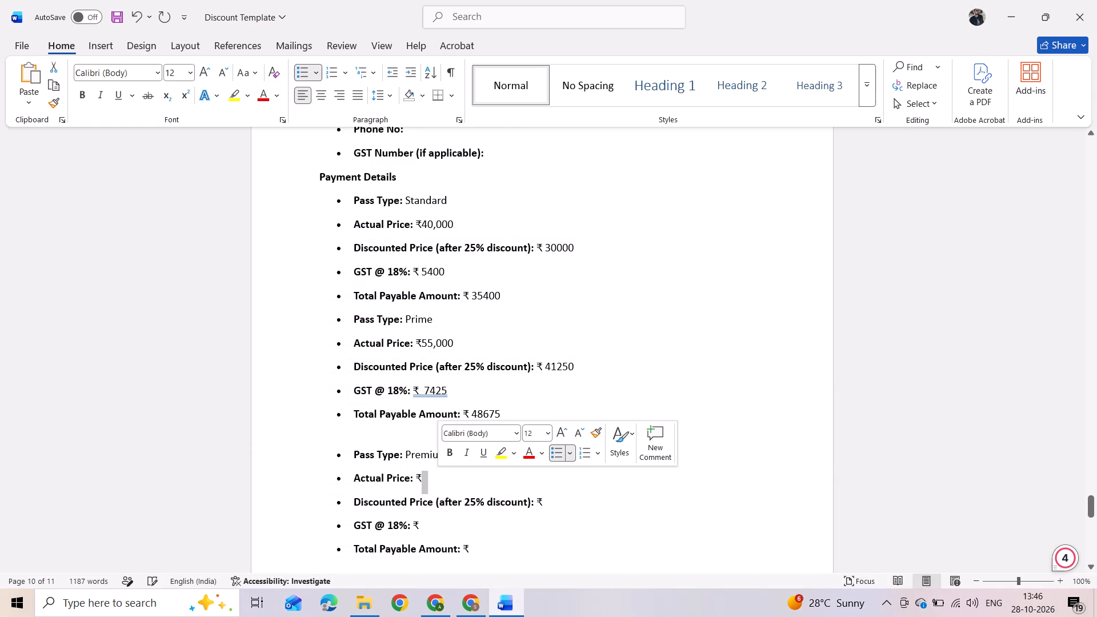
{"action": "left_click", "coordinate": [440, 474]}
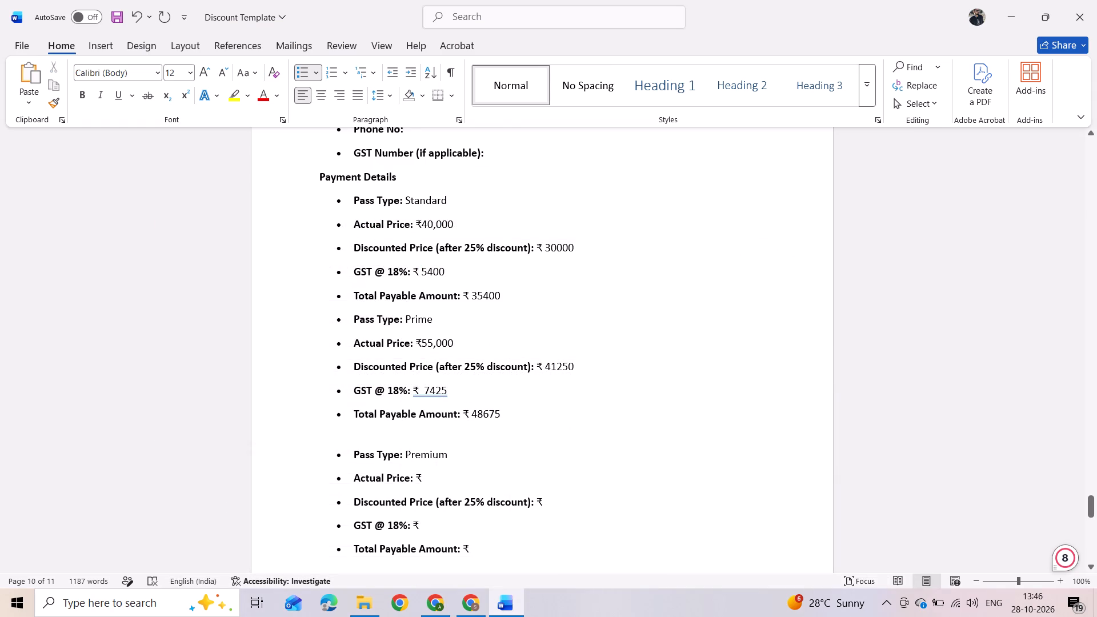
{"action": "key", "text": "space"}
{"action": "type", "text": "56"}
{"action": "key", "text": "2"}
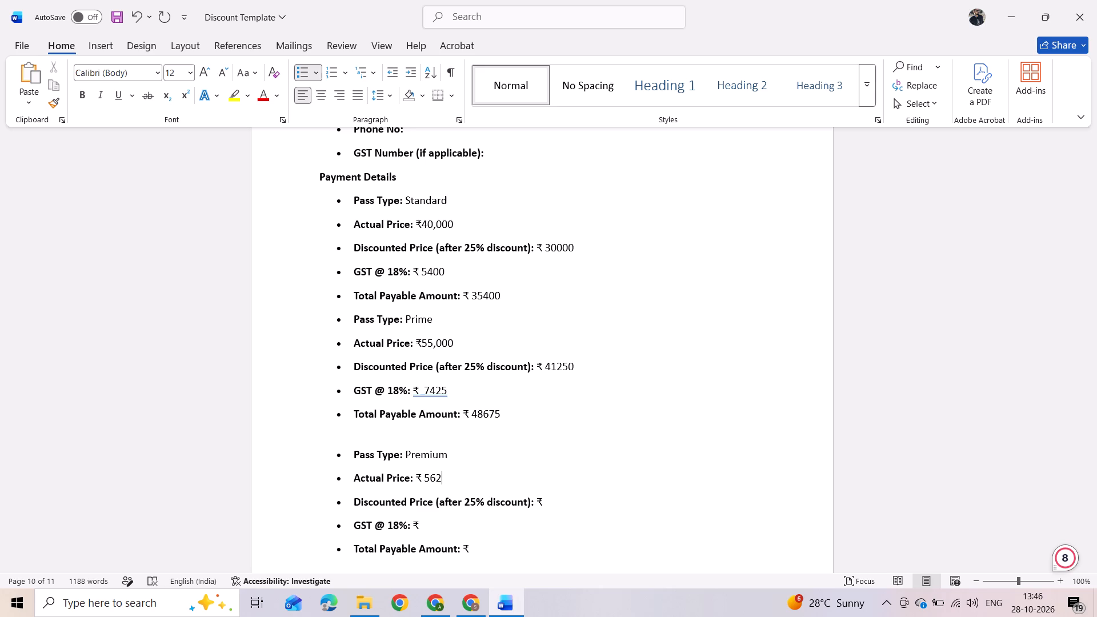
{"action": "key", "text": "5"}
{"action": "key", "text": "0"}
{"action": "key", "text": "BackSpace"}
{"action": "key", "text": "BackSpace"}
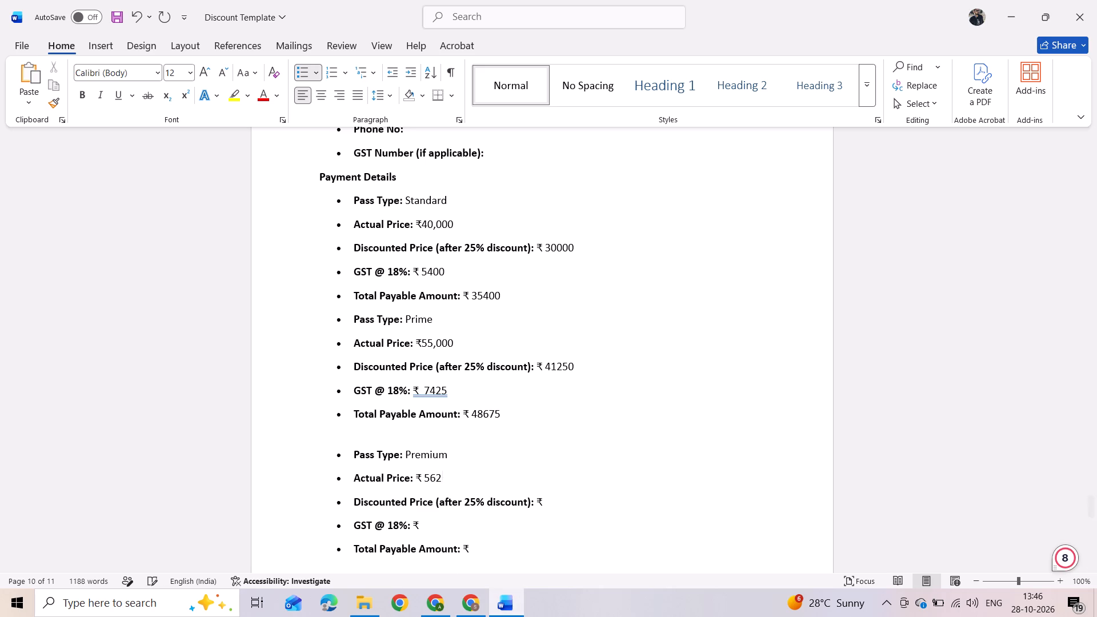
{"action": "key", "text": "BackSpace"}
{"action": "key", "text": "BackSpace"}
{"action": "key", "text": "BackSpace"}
Enter 75000 as the Premium pass's actual price and 56250 as its discounted price.
{"action": "type", "text": "75"}
{"action": "key", "text": "0"}
{"action": "key", "text": "0"}
{"action": "key", "text": "0"}
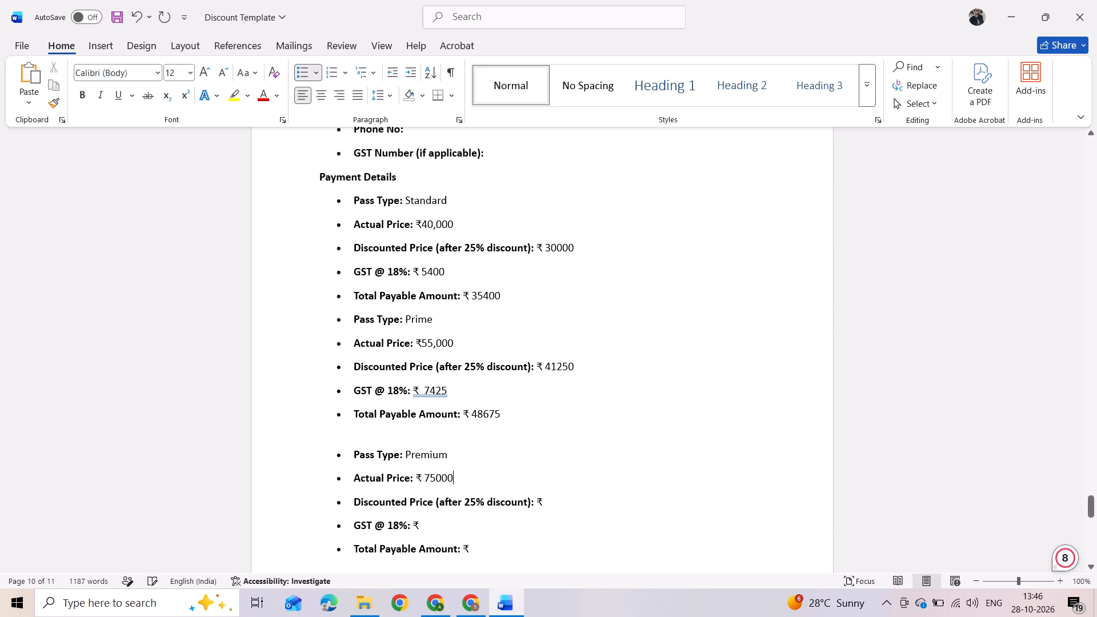
{"action": "left_click", "coordinate": [574, 509]}
{"action": "key", "text": "5"}
{"action": "key", "text": "6"}
{"action": "key", "text": "2"}
{"action": "type", "text": "50"}
Check the Mastersheet's 25% Discount column and enter 10125 as the Premium pass's GST in the Word template.
{"action": "double_click", "coordinate": [481, 527]}
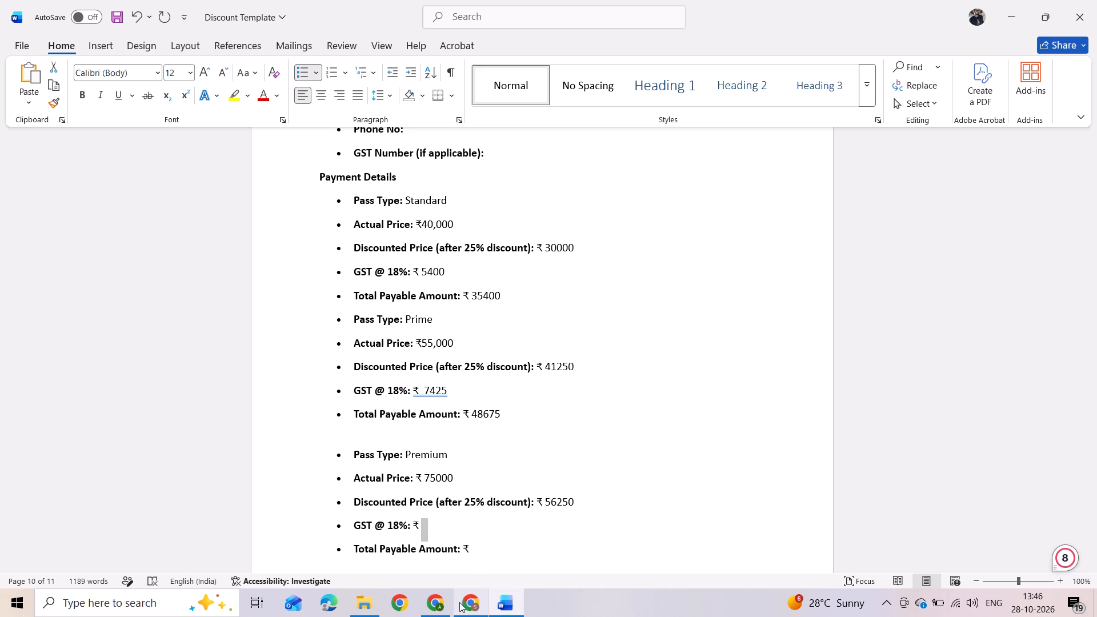
{"action": "left_click", "coordinate": [445, 606]}
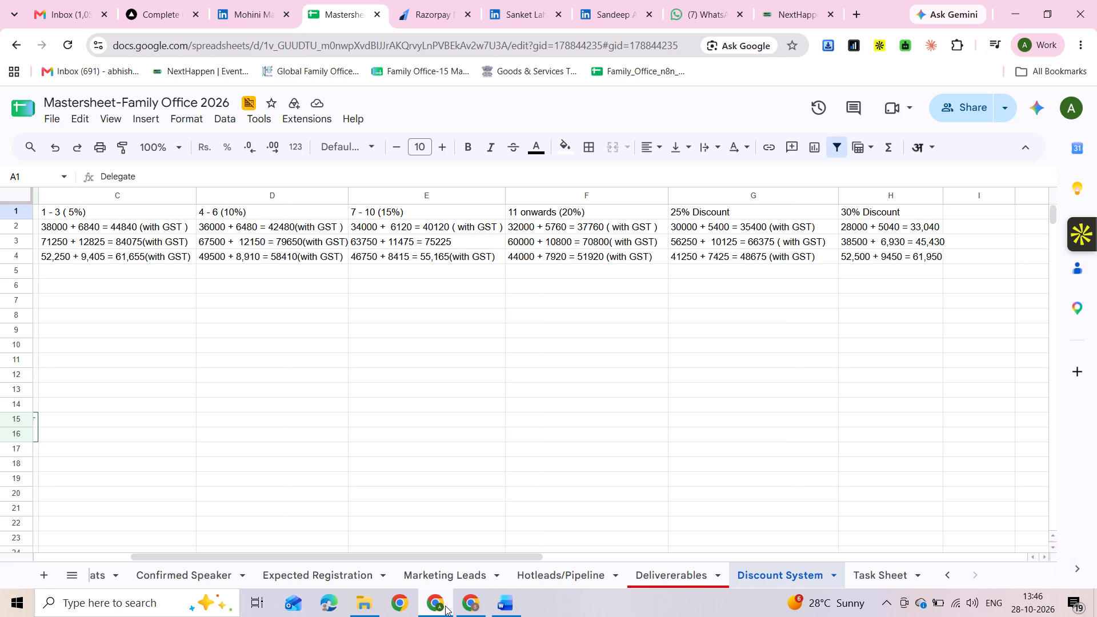
{"action": "left_click", "coordinate": [445, 606]}
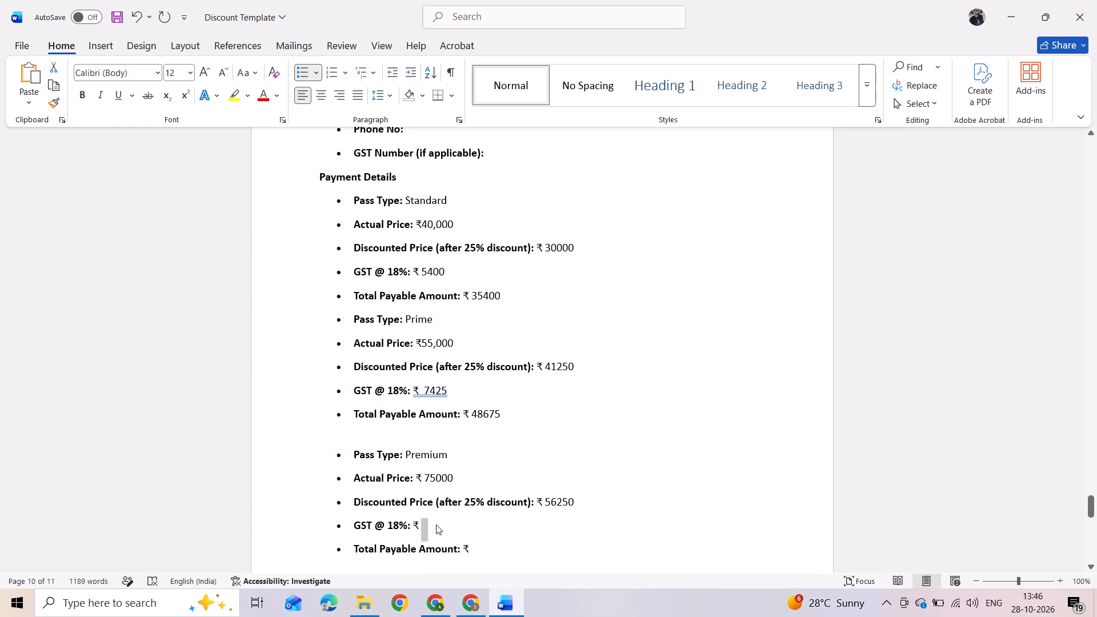
{"action": "left_click", "coordinate": [436, 524]}
{"action": "type", "text": "101"}
{"action": "key", "text": "2"}
{"action": "key", "text": "5"}
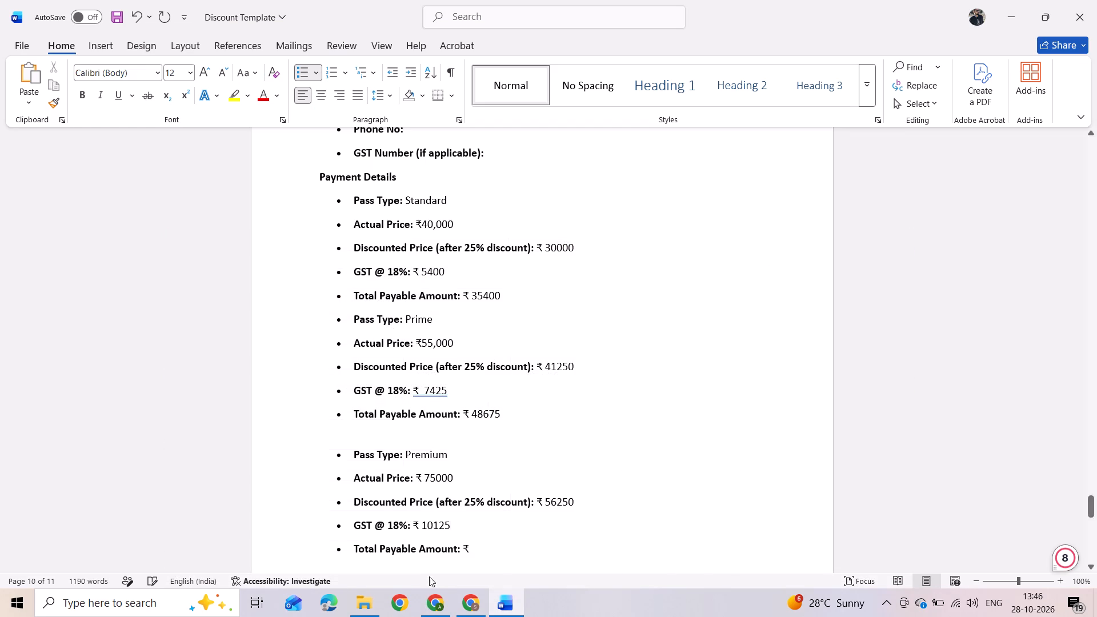
Check the Mastersheet's 25% Discount column and enter 66375 as the Premium pass's total payable amount in the Word template.
{"action": "left_click", "coordinate": [434, 606]}
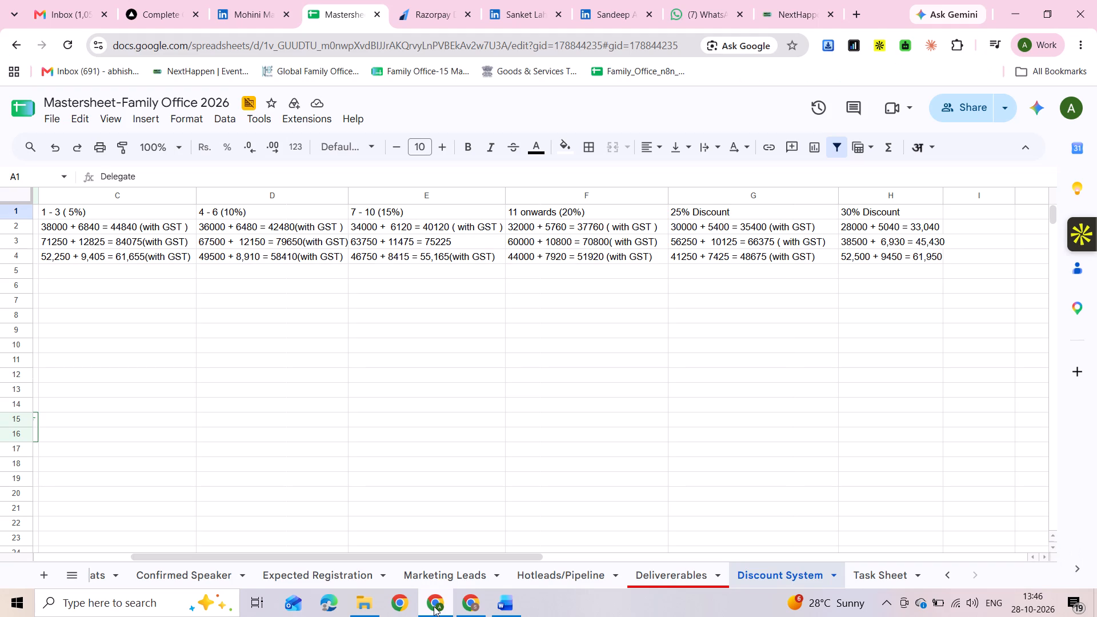
{"action": "double_click", "coordinate": [434, 606]}
{"action": "left_click", "coordinate": [440, 614]}
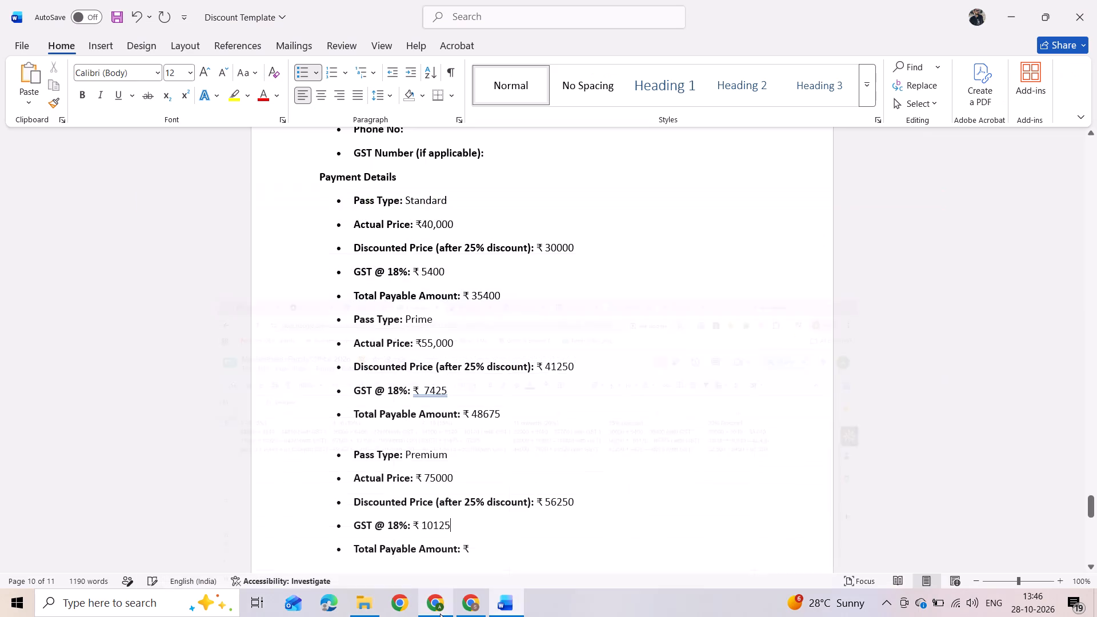
{"action": "double_click", "coordinate": [483, 542]}
{"action": "double_click", "coordinate": [483, 545]}
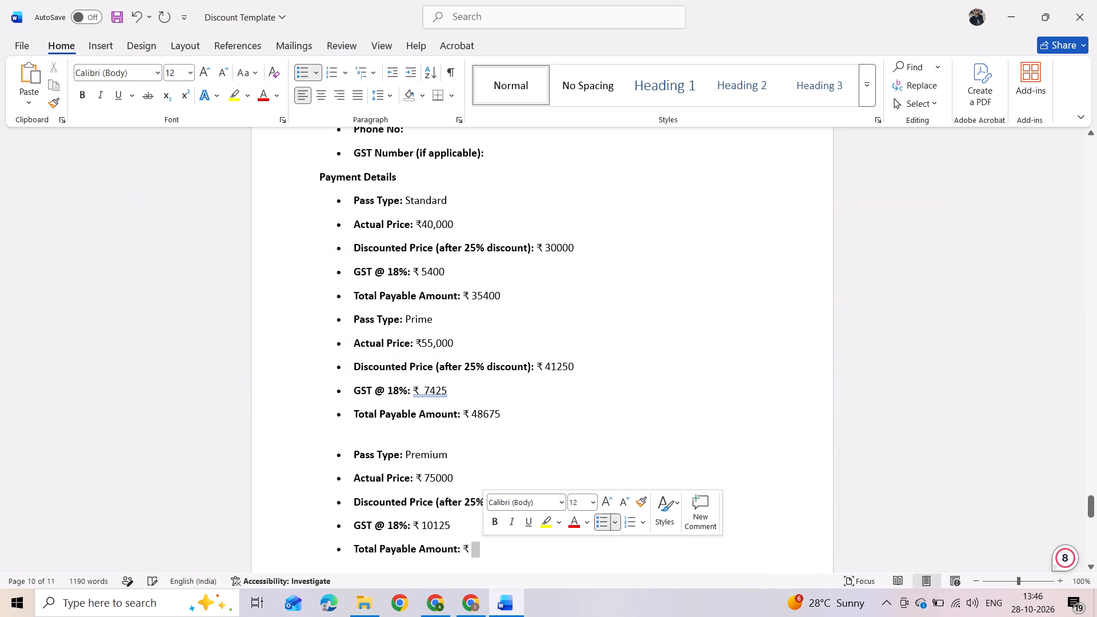
{"action": "left_click", "coordinate": [483, 547]}
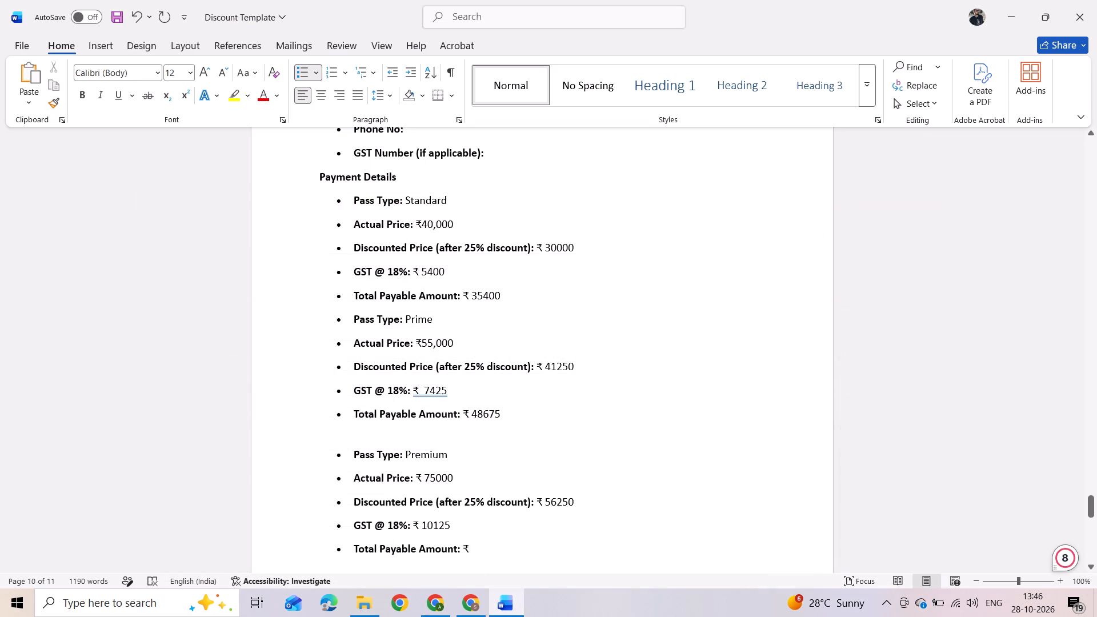
{"action": "type", "text": "66"}
{"action": "type", "text": "375"}
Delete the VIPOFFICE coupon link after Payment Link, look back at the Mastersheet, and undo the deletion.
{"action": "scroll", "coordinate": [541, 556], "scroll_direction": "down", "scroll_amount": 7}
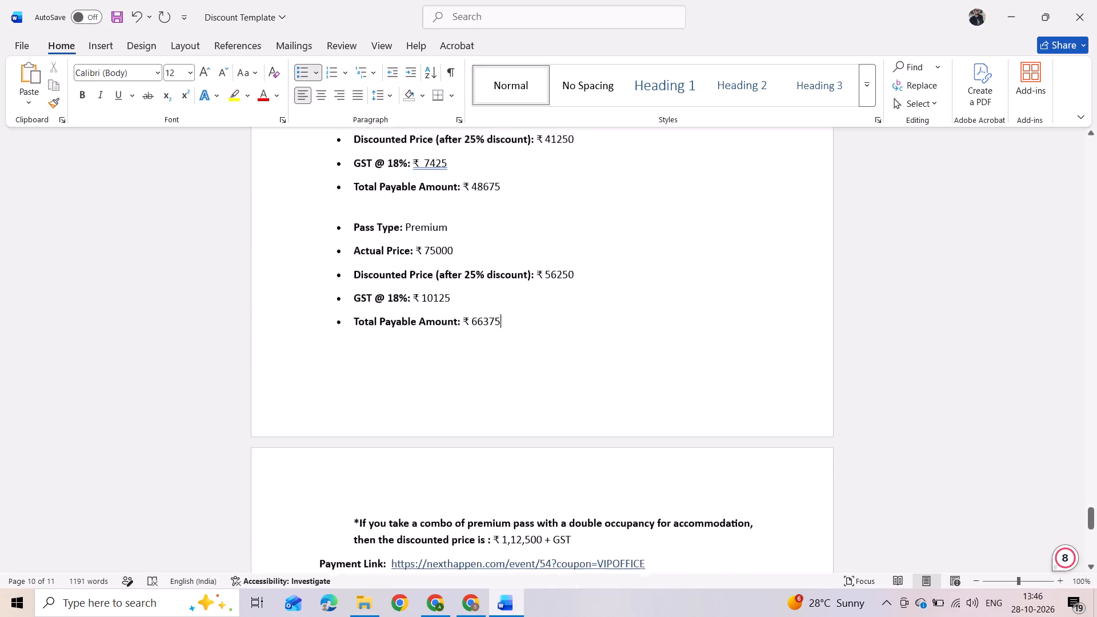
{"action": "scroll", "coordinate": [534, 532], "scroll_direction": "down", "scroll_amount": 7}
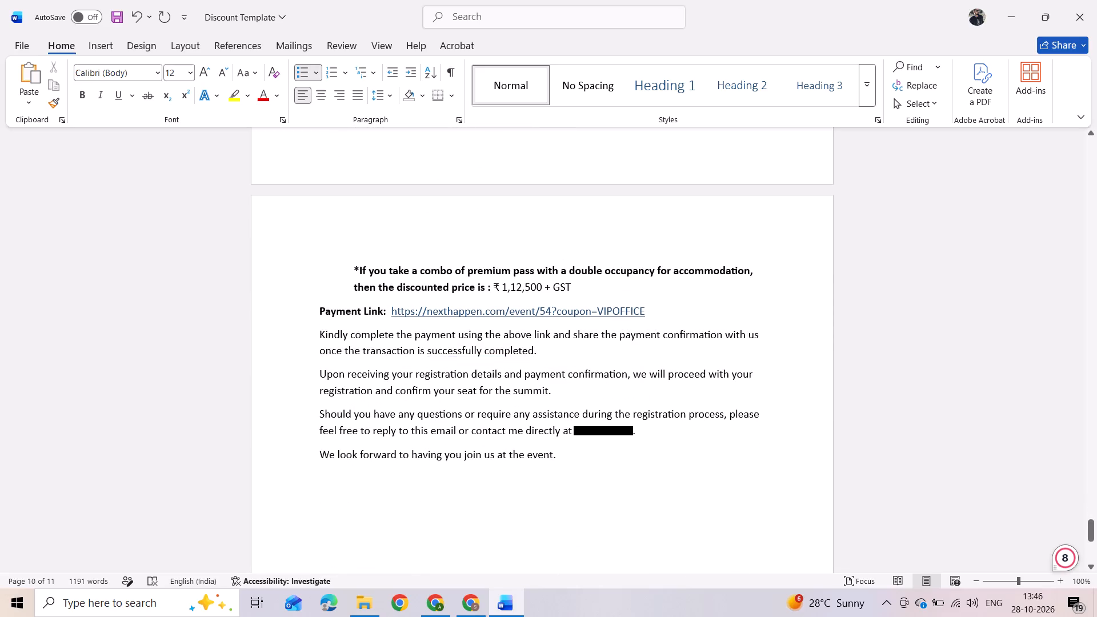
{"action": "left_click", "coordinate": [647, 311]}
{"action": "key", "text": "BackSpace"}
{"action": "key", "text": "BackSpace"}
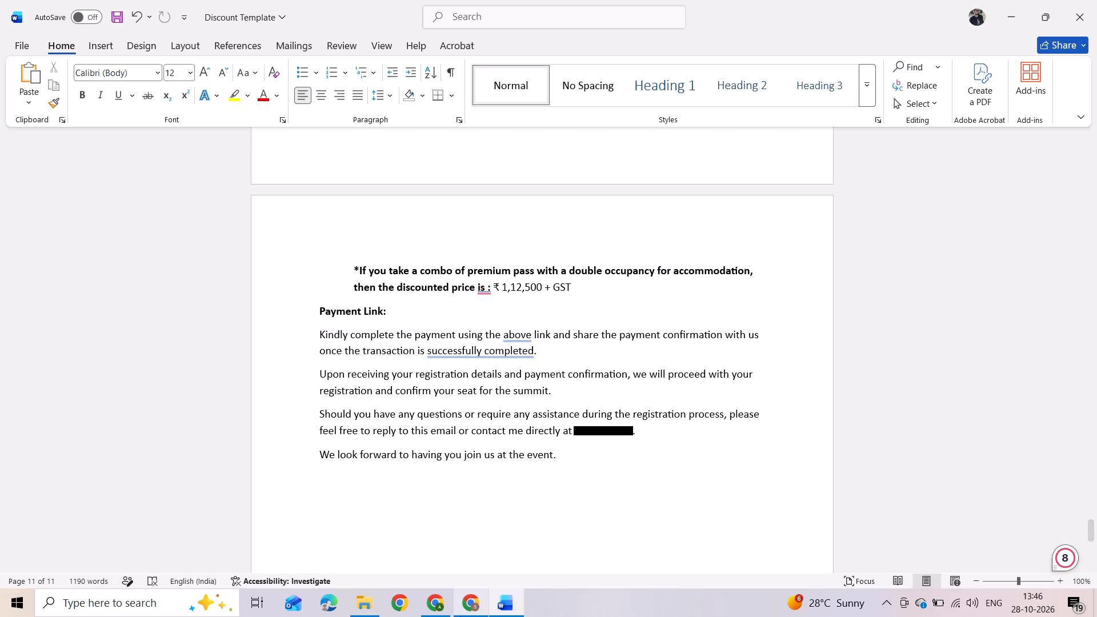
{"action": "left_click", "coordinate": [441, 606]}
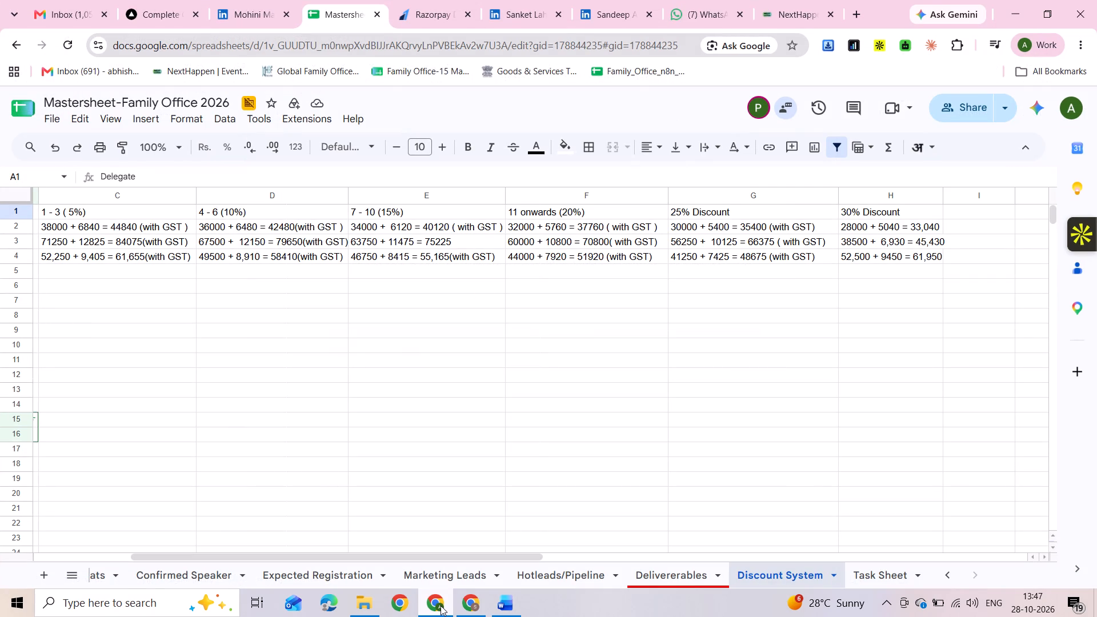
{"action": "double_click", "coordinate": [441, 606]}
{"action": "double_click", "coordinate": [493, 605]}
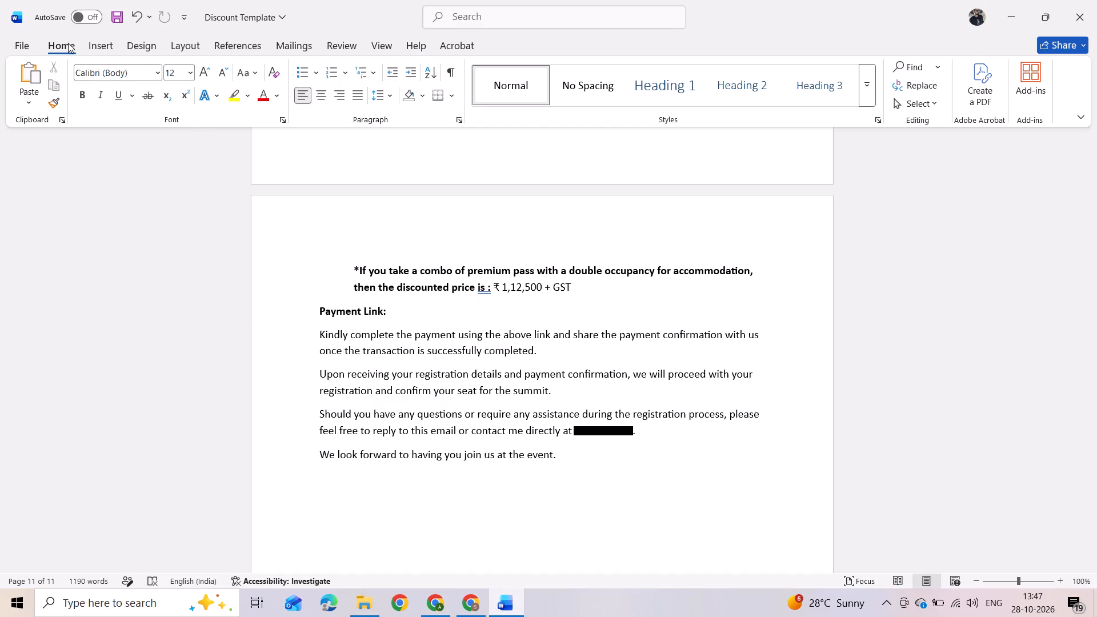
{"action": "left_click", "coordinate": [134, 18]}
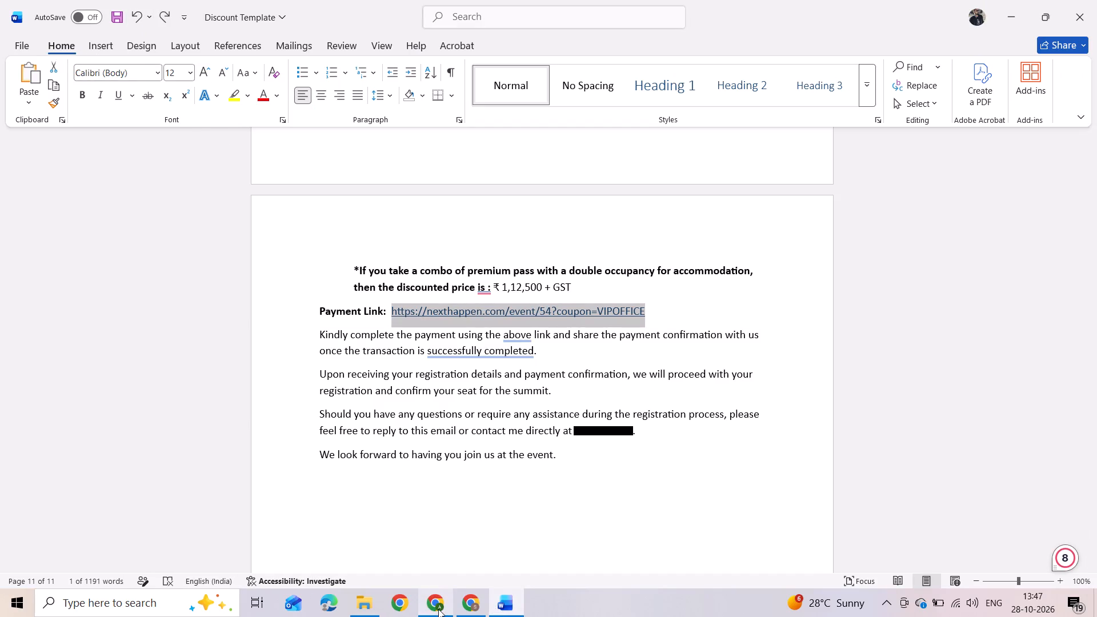
Copy the NextHappen event page address with coupon GFOVP25 and paste it over the VIPOFFICE payment link in the Word template.
{"action": "left_click", "coordinate": [473, 604]}
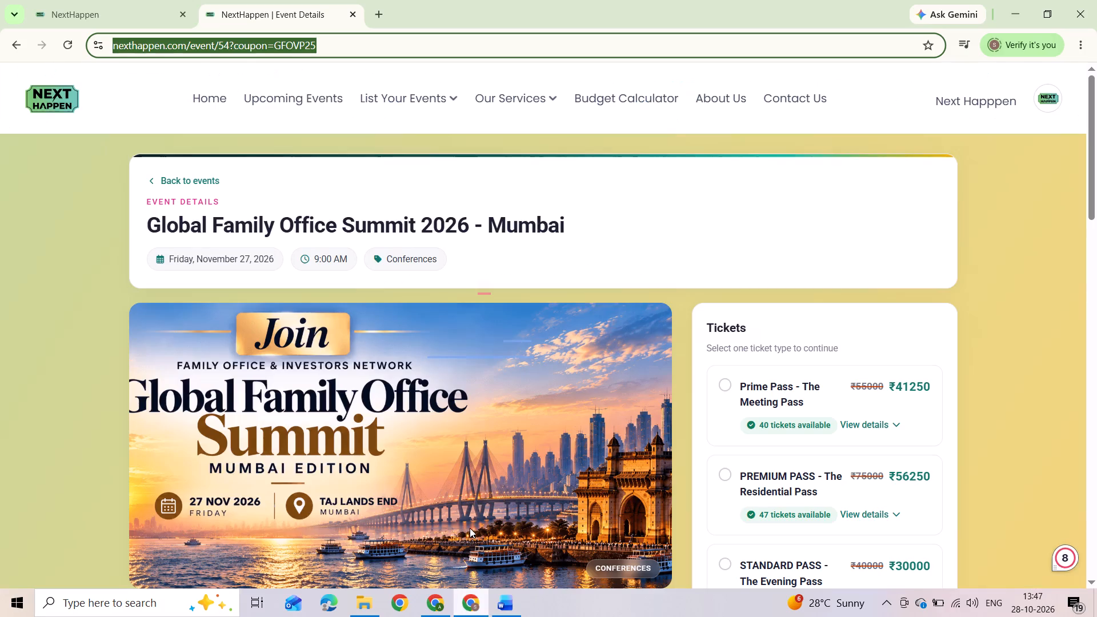
{"action": "key", "text": "ctrl+c"}
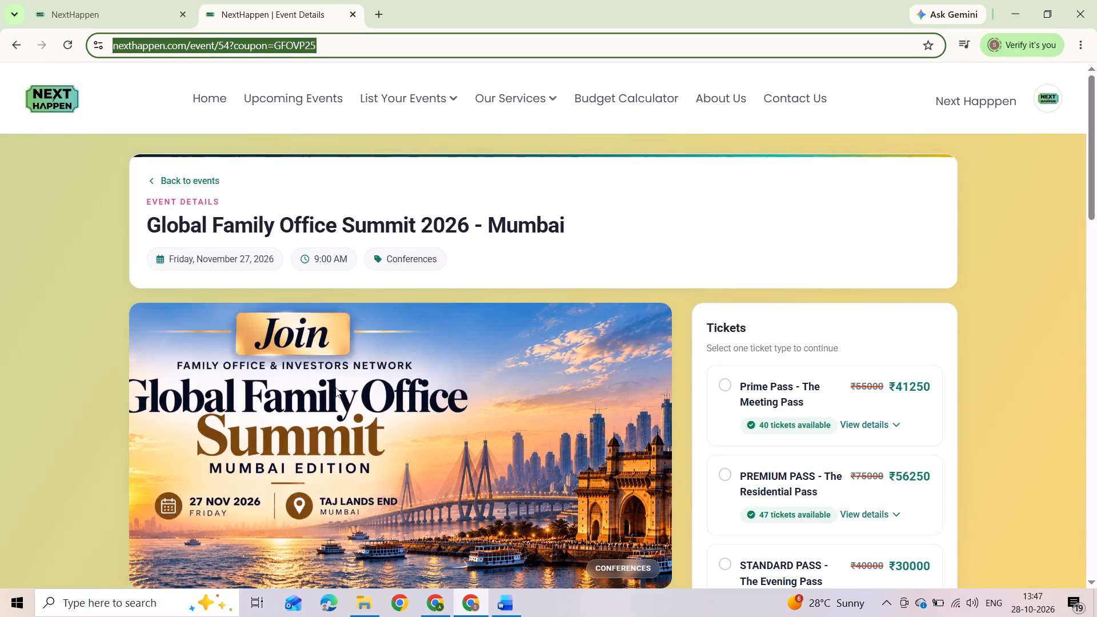
{"action": "key", "text": "ctrl+c"}
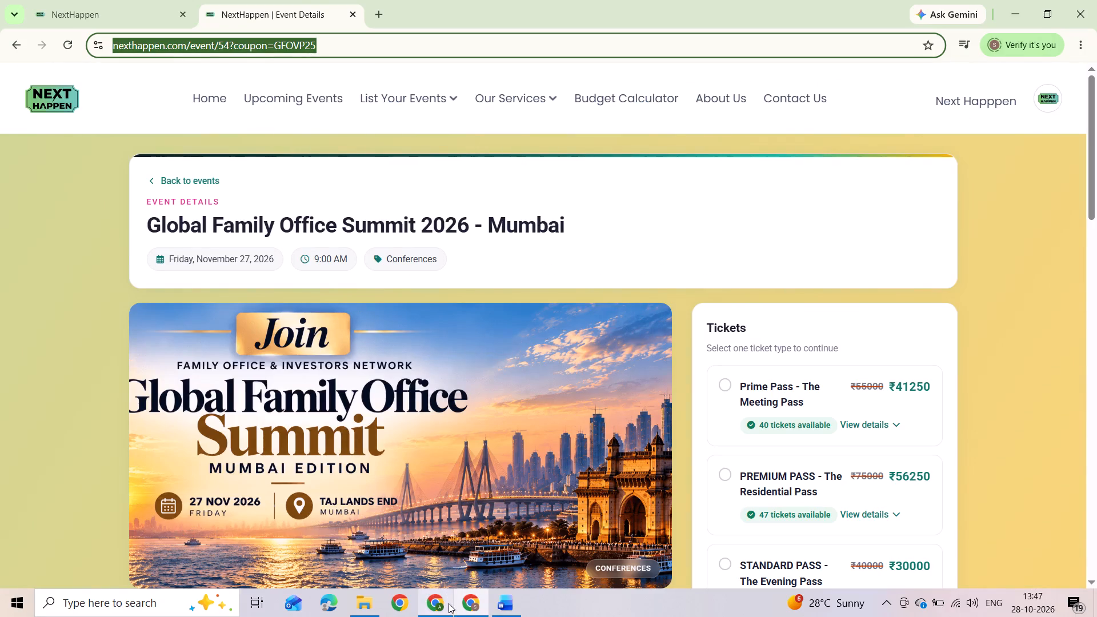
{"action": "left_click", "coordinate": [441, 606]}
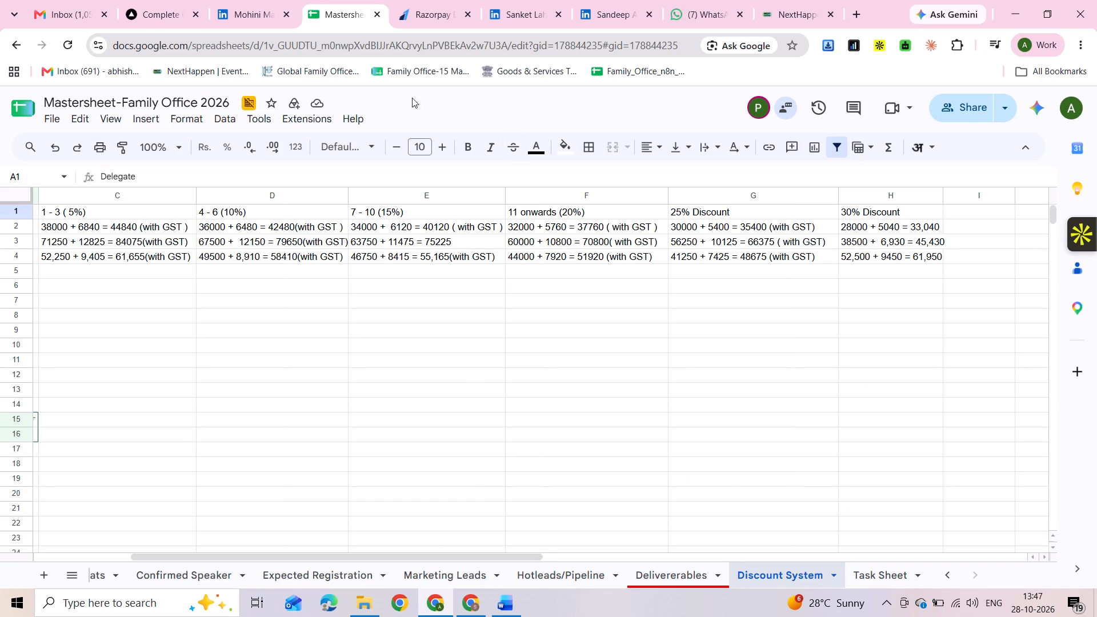
{"action": "left_click", "coordinate": [515, 610]}
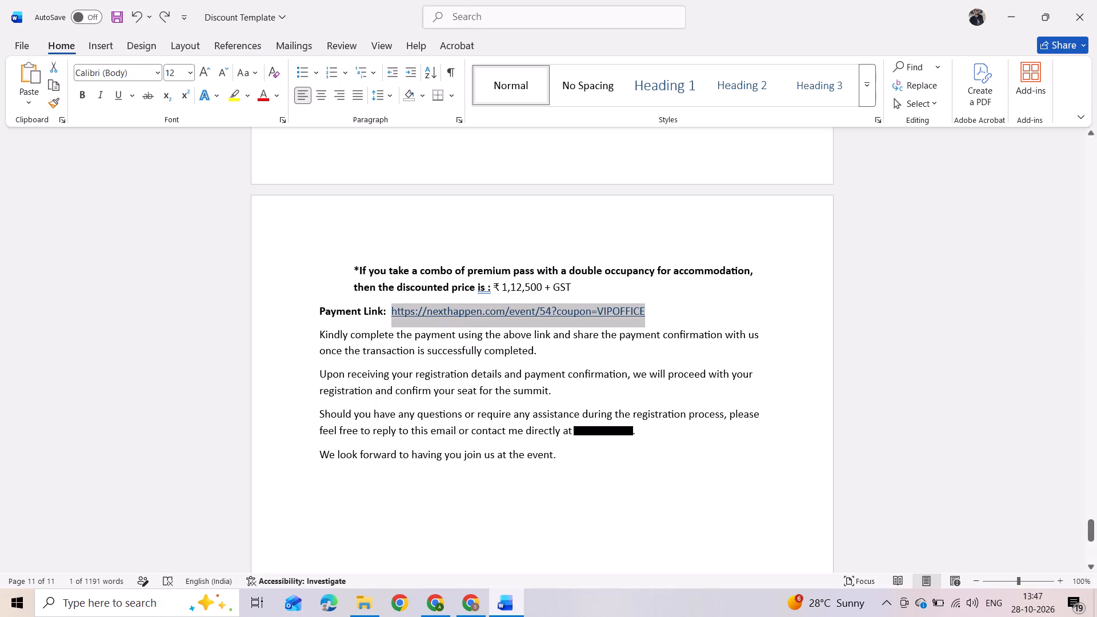
{"action": "key", "text": "ctrl+v"}
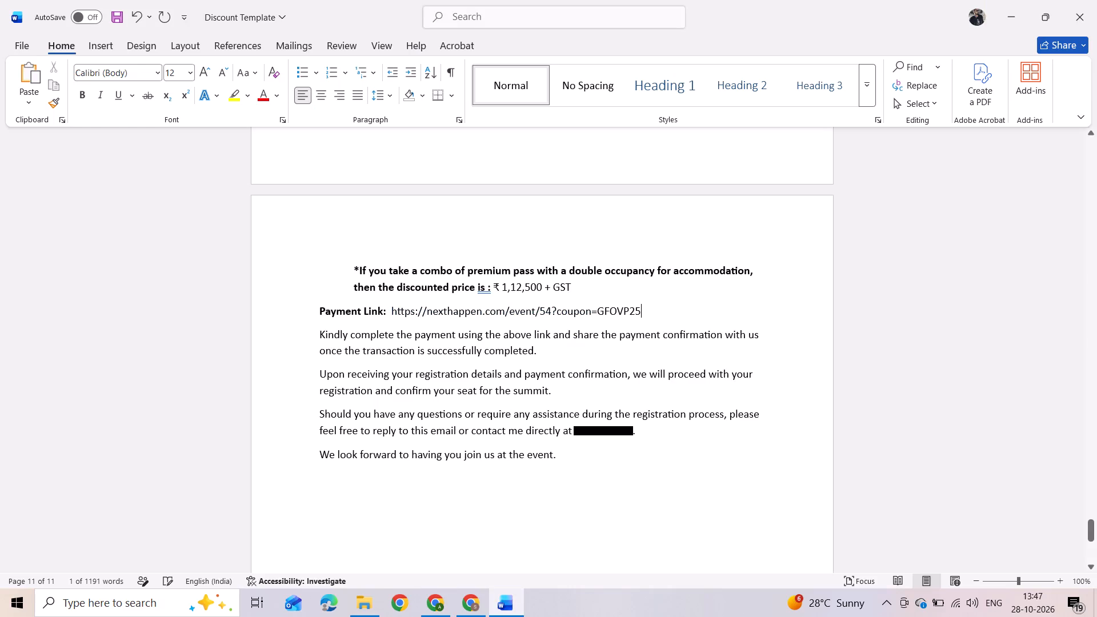
Review the registration and payment details of the 25% discount template, including each pass's prices.
{"action": "left_click", "coordinate": [531, 496]}
{"action": "scroll", "coordinate": [531, 494], "scroll_direction": "up", "scroll_amount": 4}
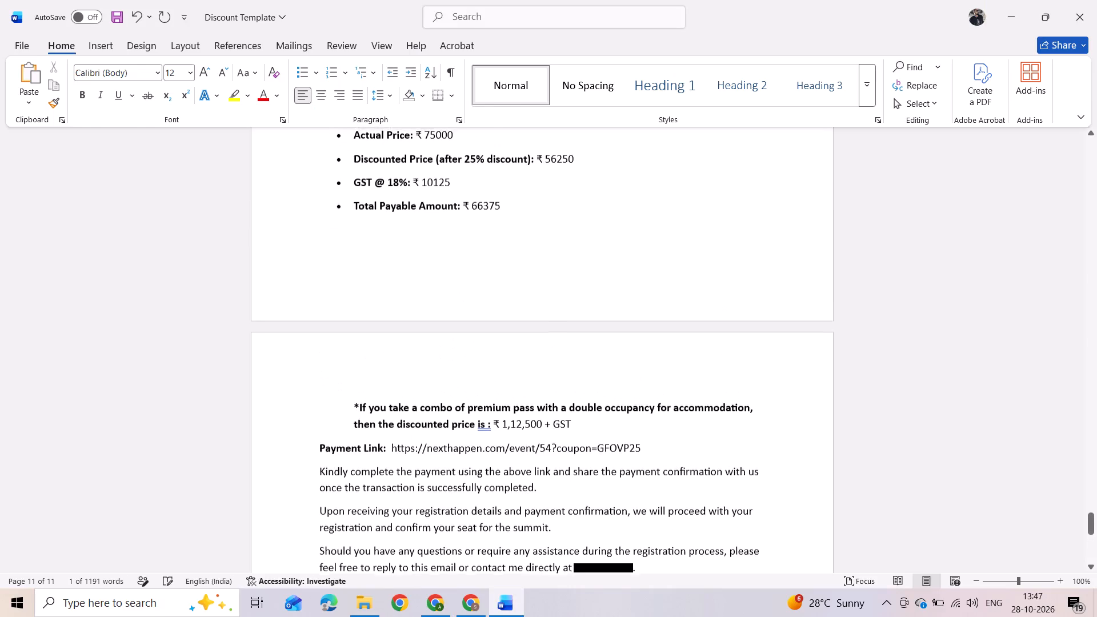
{"action": "scroll", "coordinate": [501, 456], "scroll_direction": "up", "scroll_amount": 9}
{"action": "scroll", "coordinate": [440, 414], "scroll_direction": "up", "scroll_amount": 3}
{"action": "scroll", "coordinate": [382, 316], "scroll_direction": "up", "scroll_amount": 4}
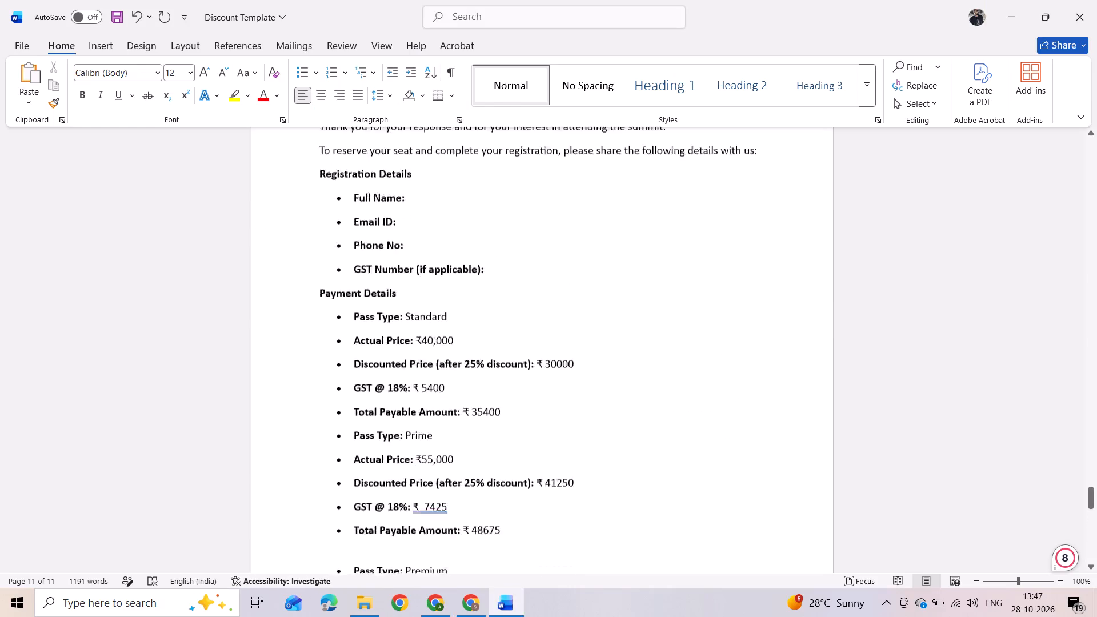
{"action": "scroll", "coordinate": [381, 315], "scroll_direction": "down", "scroll_amount": 1}
{"action": "scroll", "coordinate": [329, 286], "scroll_direction": "down", "scroll_amount": 2}
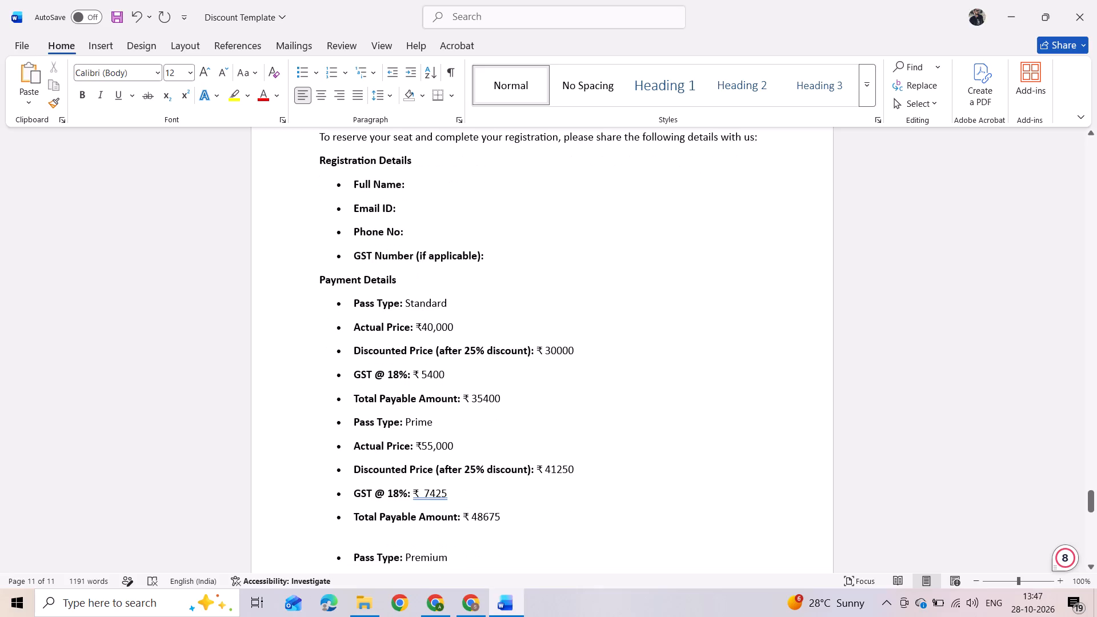
Copy the 25% discount template text from the Registration Details heading through the closing line about joining the event.
{"action": "scroll", "coordinate": [327, 275], "scroll_direction": "up", "scroll_amount": 1}
{"action": "scroll", "coordinate": [314, 198], "scroll_direction": "up", "scroll_amount": 1}
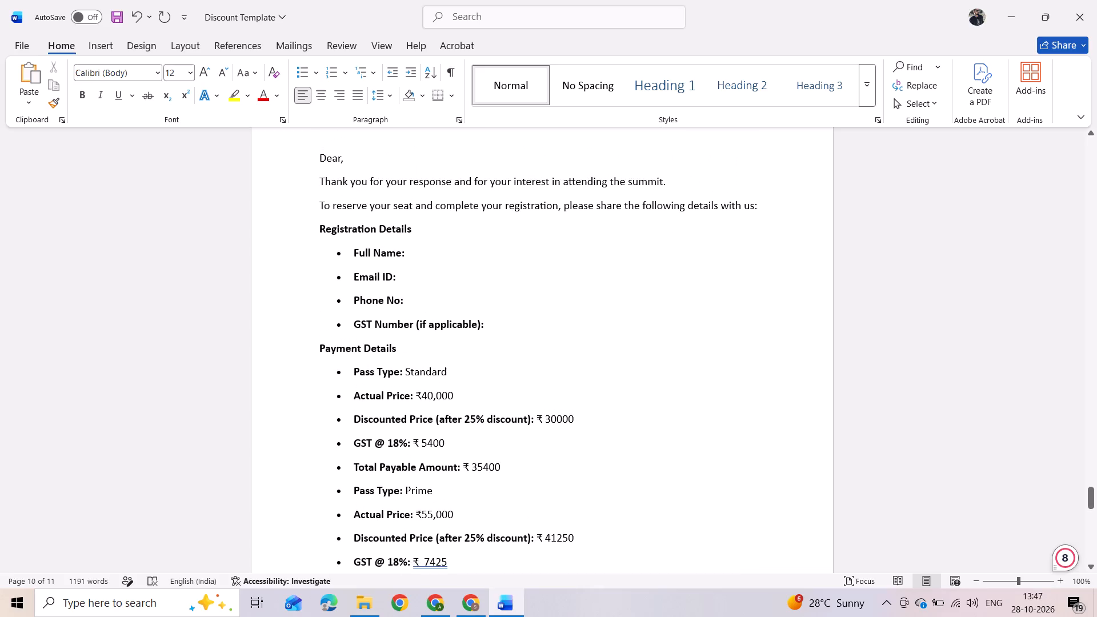
{"action": "left_click", "coordinate": [311, 229]}
{"action": "left_click_drag", "start_coordinate": [311, 229], "coordinate": [345, 263]}
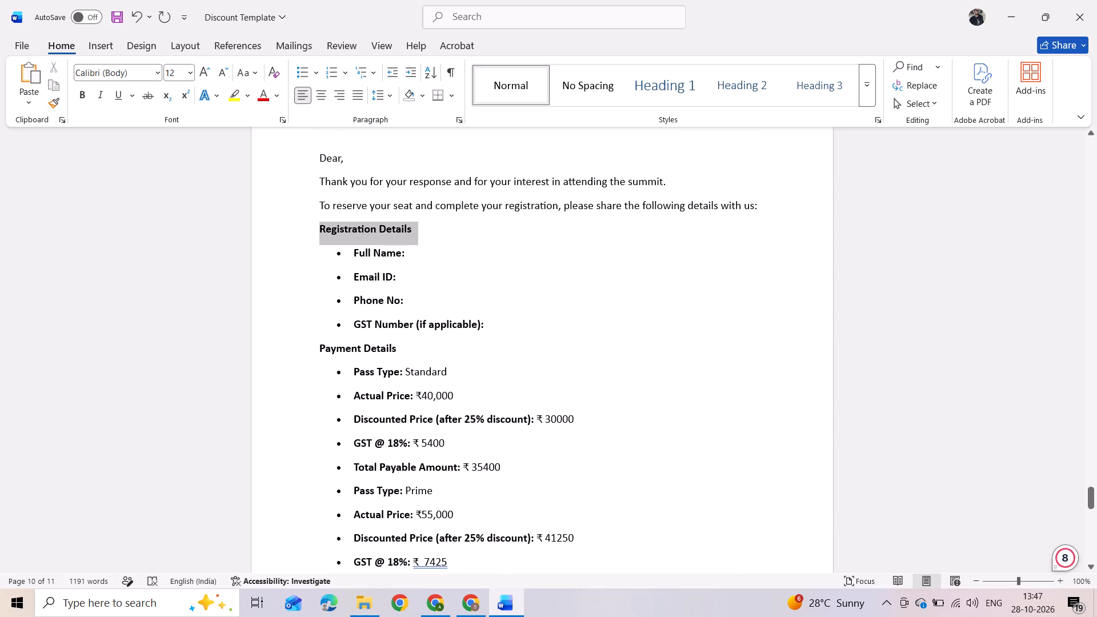
{"action": "left_click_drag", "start_coordinate": [345, 263], "coordinate": [351, 264]}
{"action": "scroll", "coordinate": [347, 264], "scroll_direction": "down", "scroll_amount": 7}
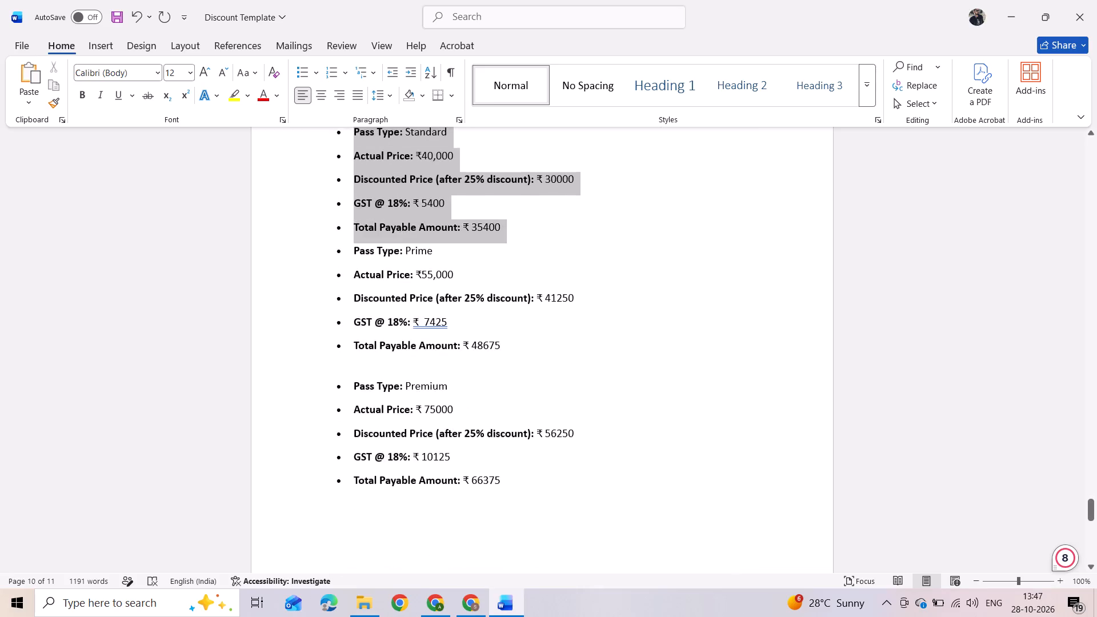
{"action": "left_click_drag", "start_coordinate": [351, 264], "coordinate": [351, 267]}
{"action": "scroll", "coordinate": [351, 264], "scroll_direction": "down", "scroll_amount": 19}
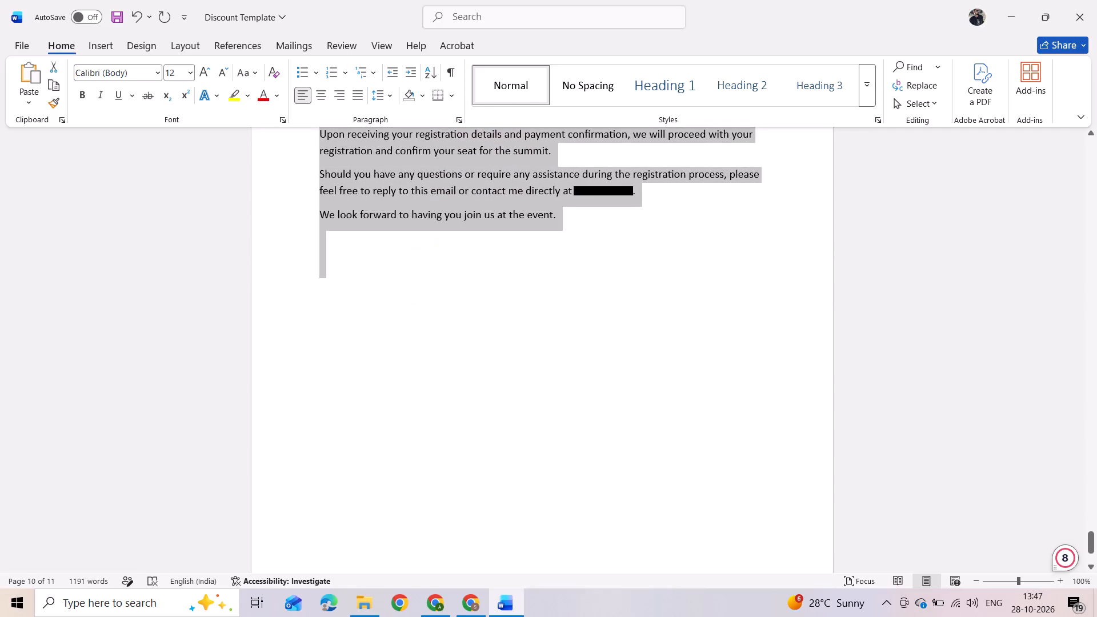
{"action": "key", "text": "ctrl+c"}
{"action": "key", "text": "ctrl+c"}
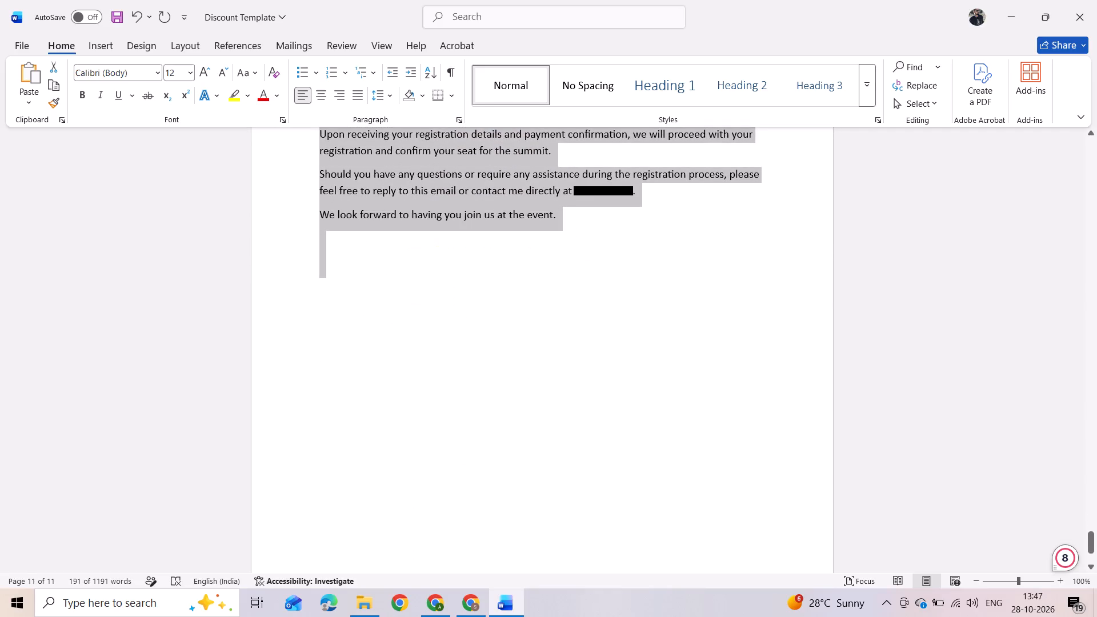